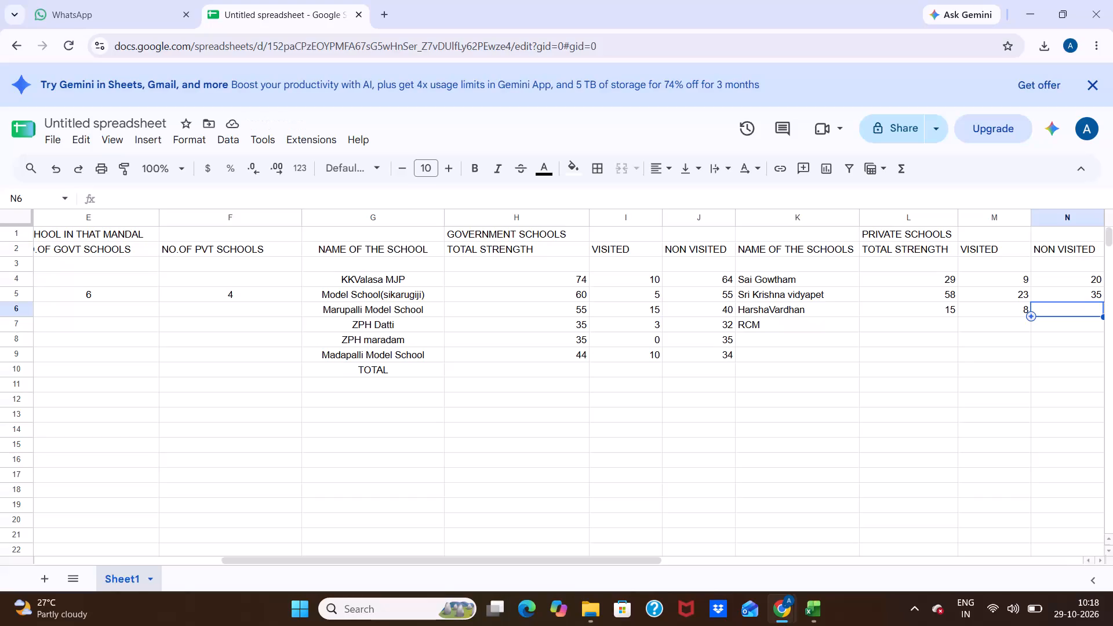
Complete the private schools data: HarshaVardhan non visited 7; RCM total strength 31, visited 10, non visited 21.
key(7)
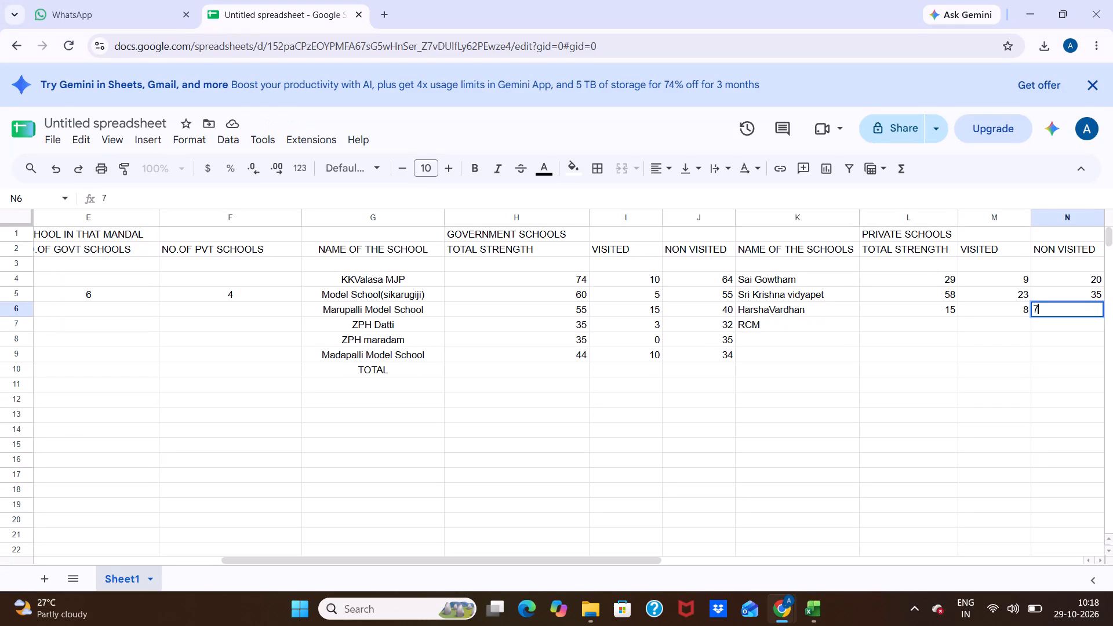
key(Left)
key(Left)
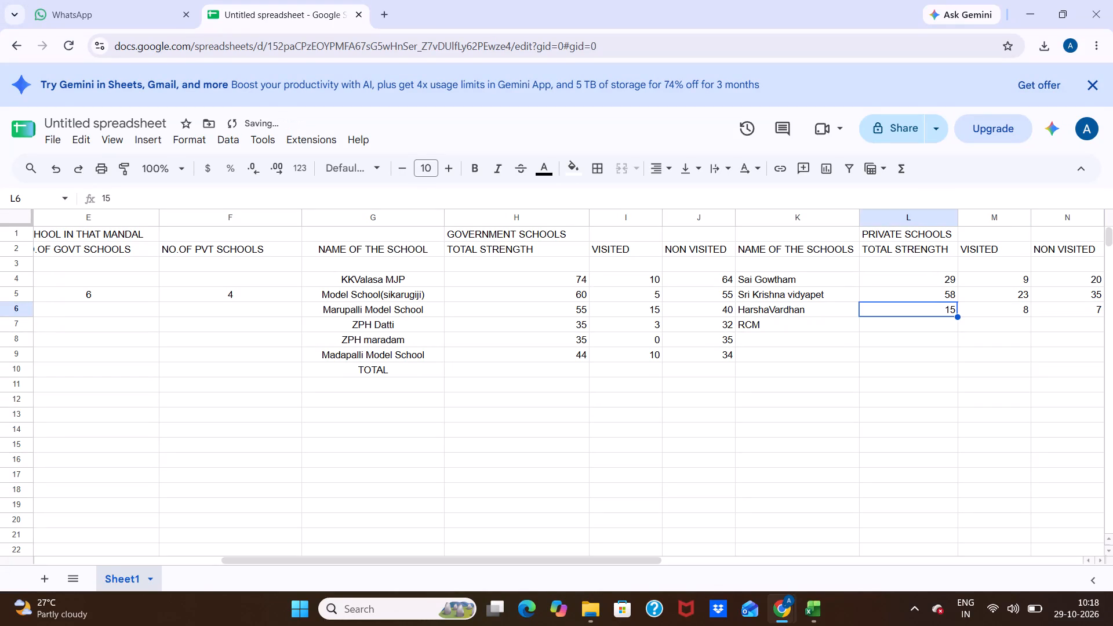
key(Down)
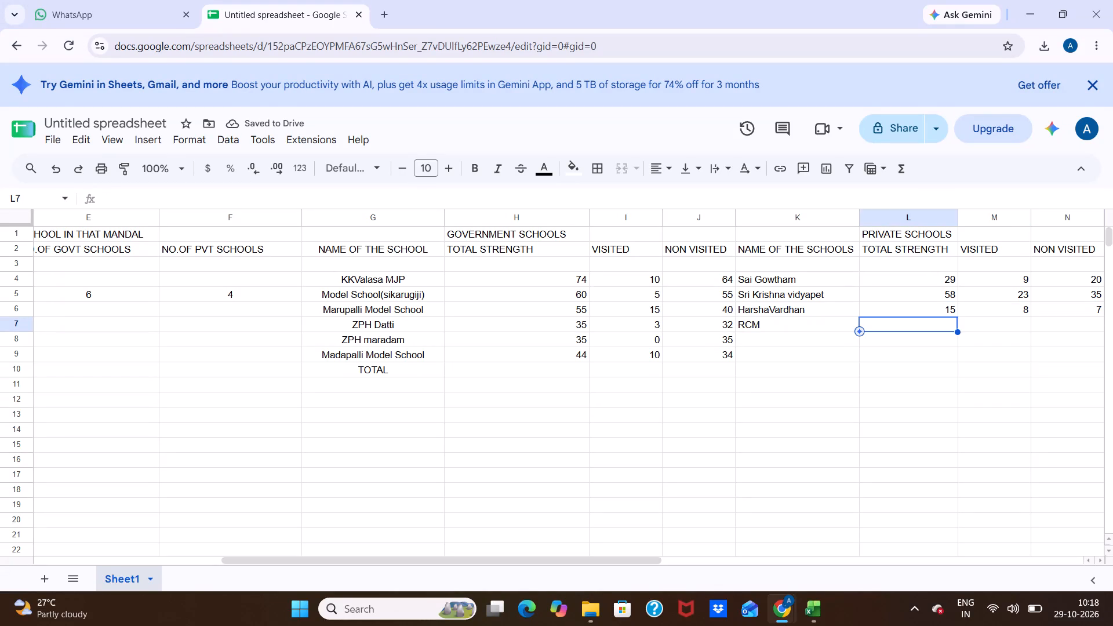
text(31)
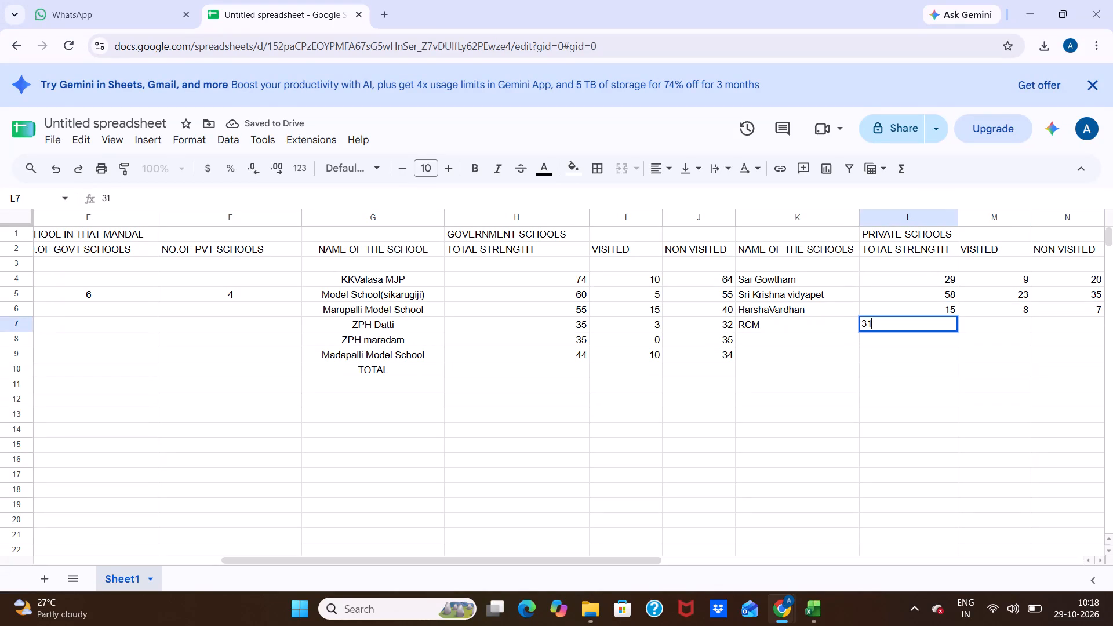
key(Right)
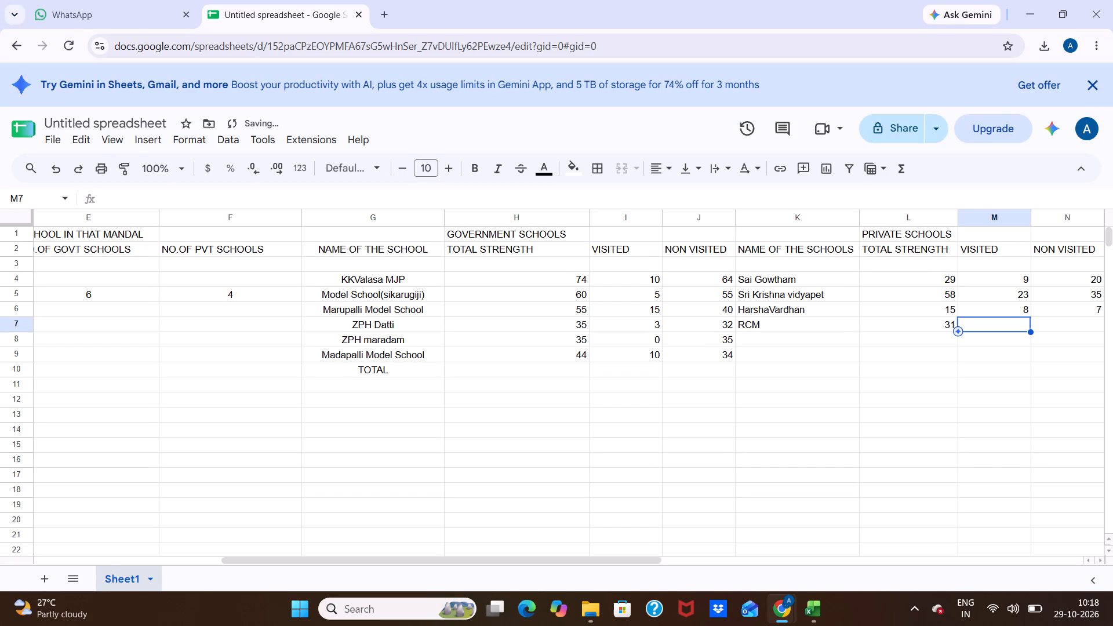
text(10)
key(Right)
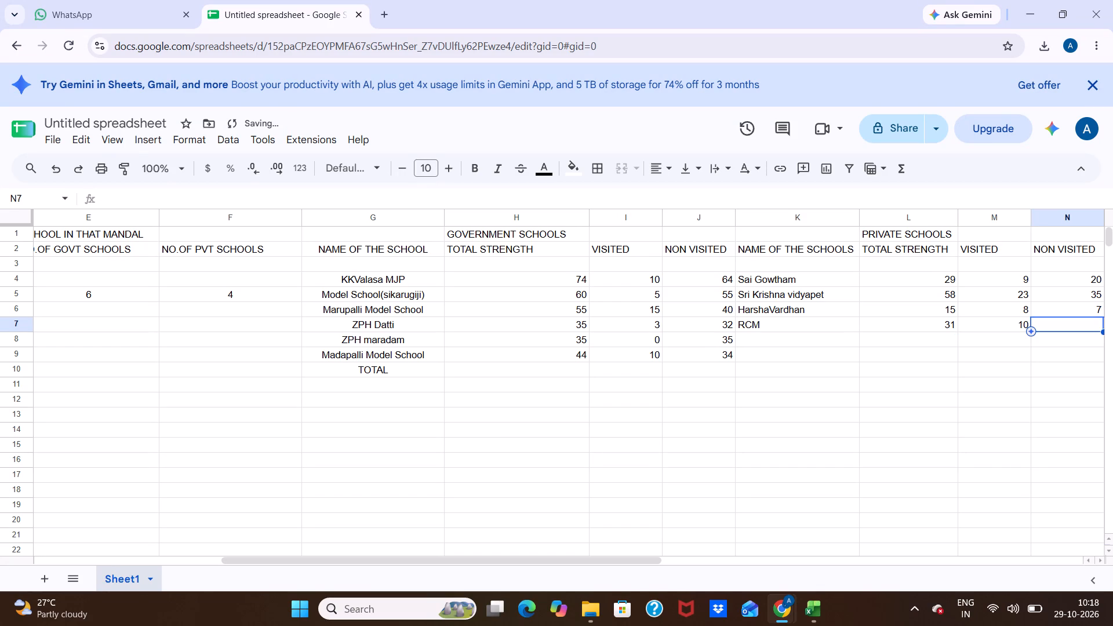
text(21)
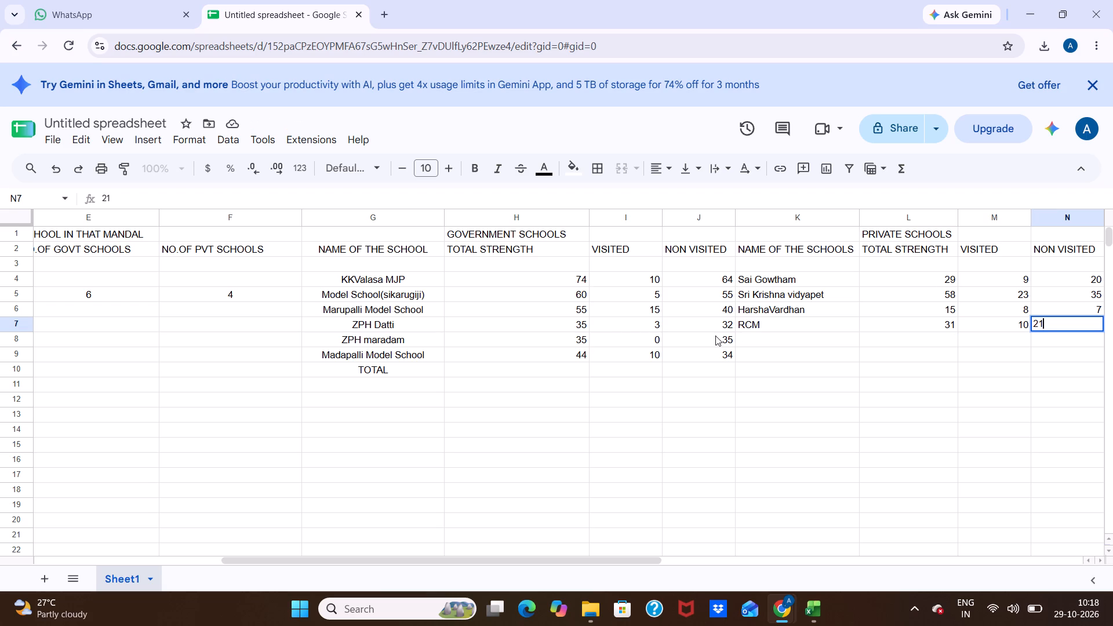
click(570, 374)
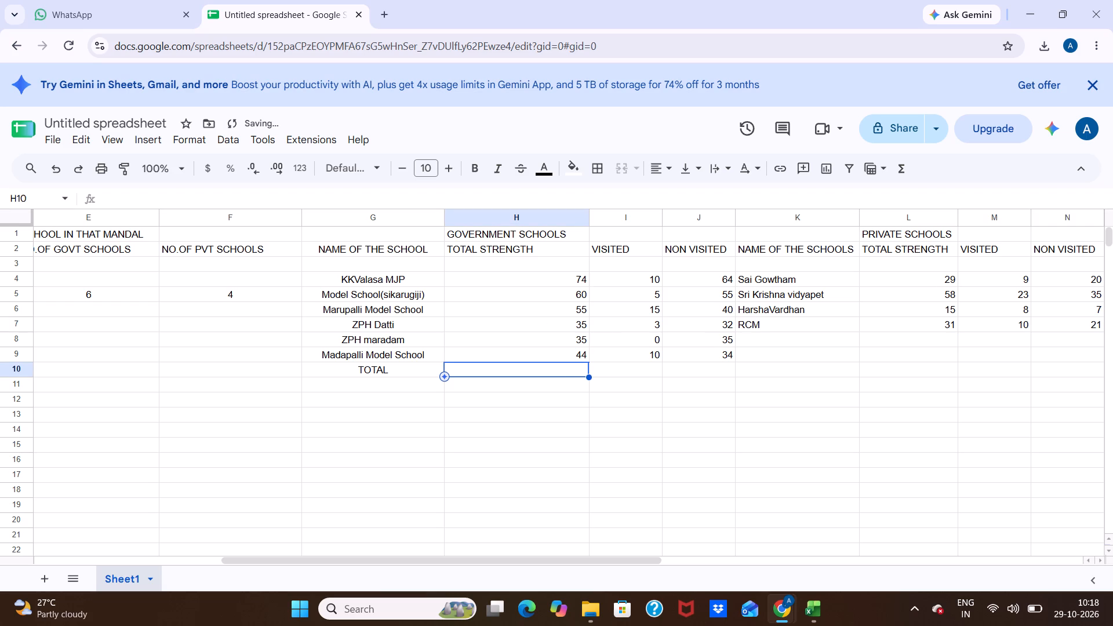
Centre-align the government schools' total strength, visited and non visited columns (H, I and J).
click(513, 212)
click(657, 161)
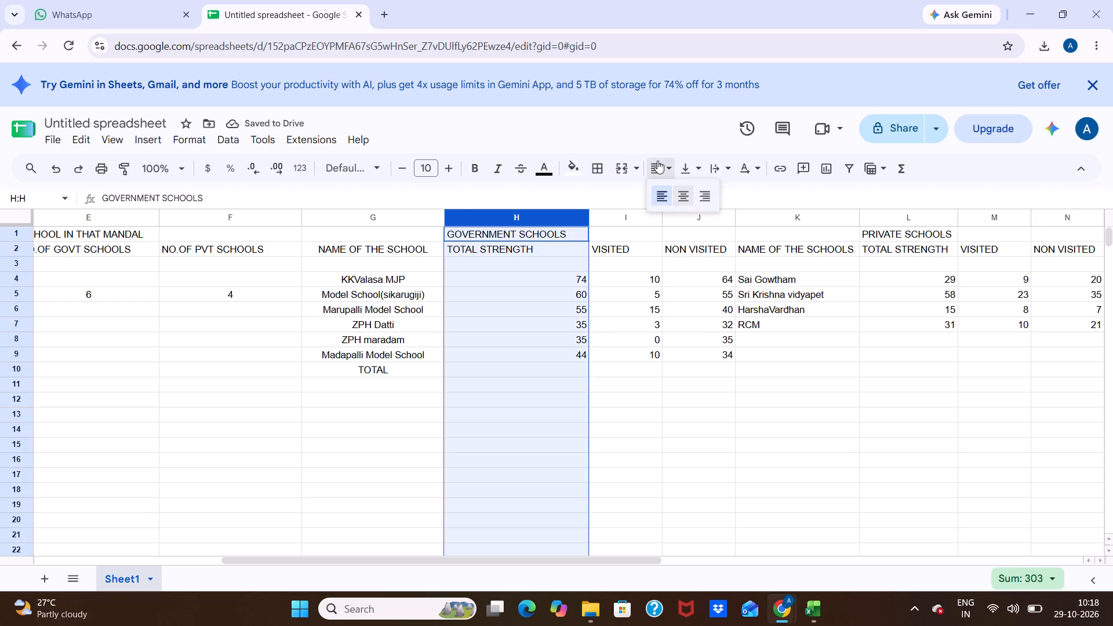
click(679, 190)
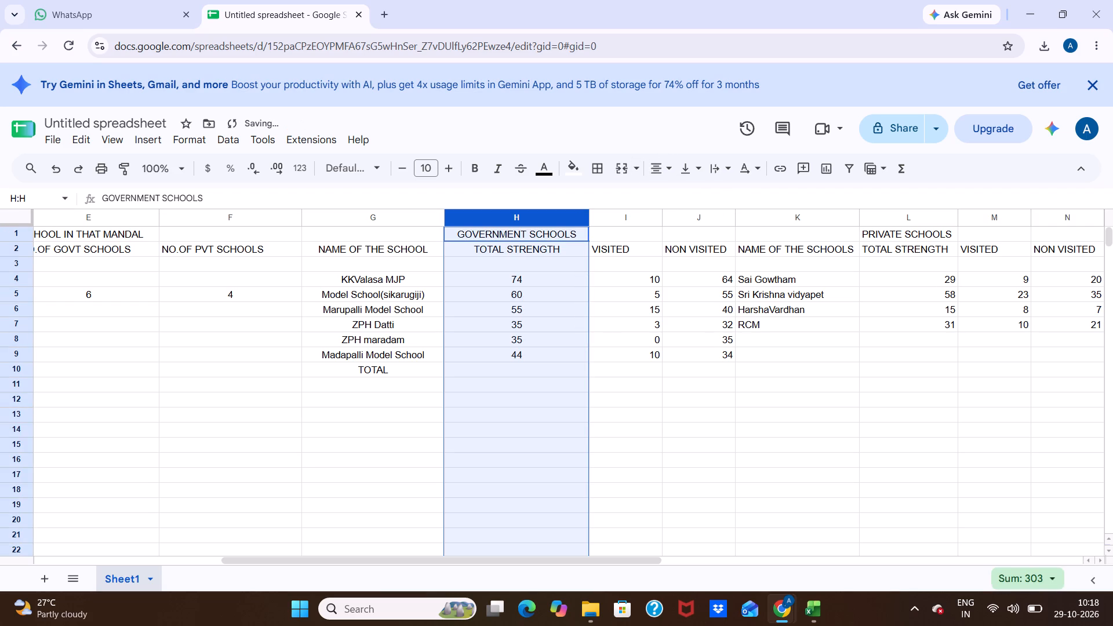
click(632, 214)
click(661, 178)
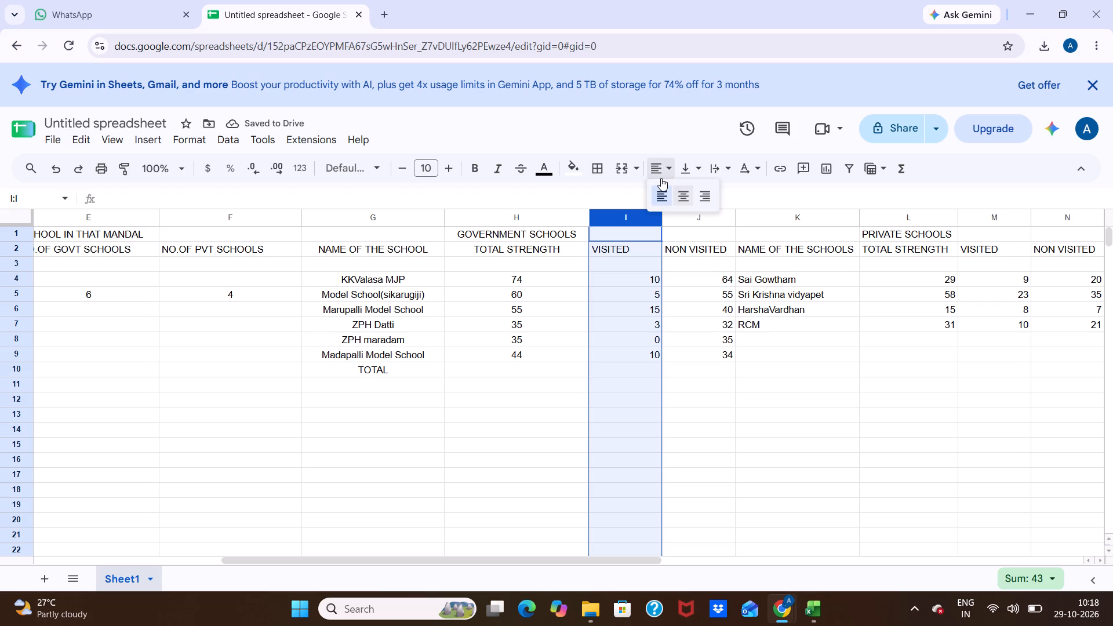
click(676, 194)
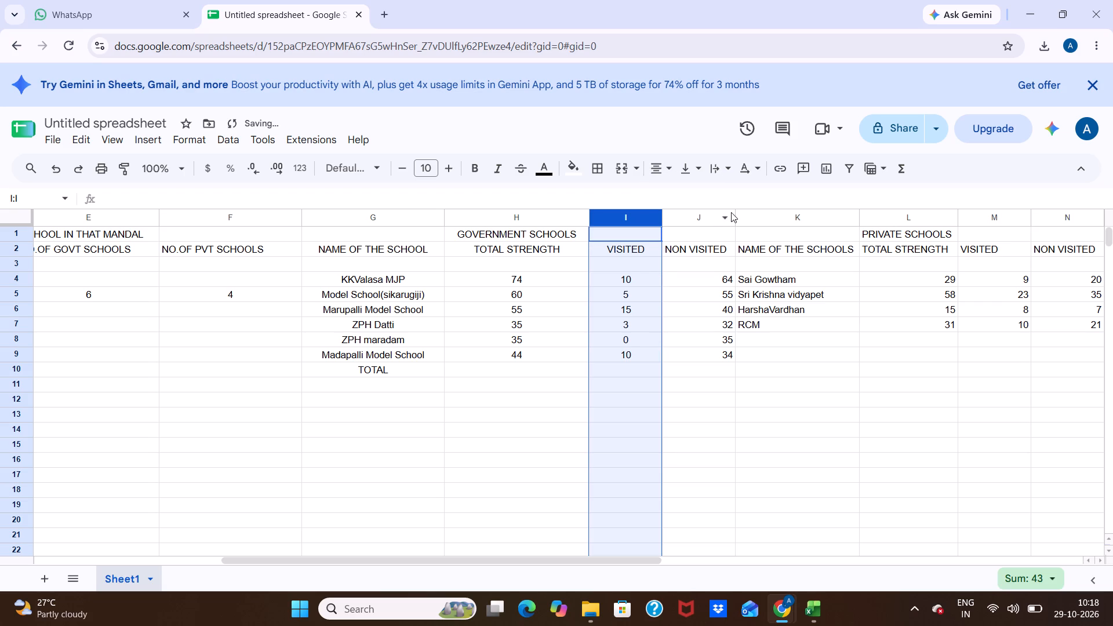
click(719, 213)
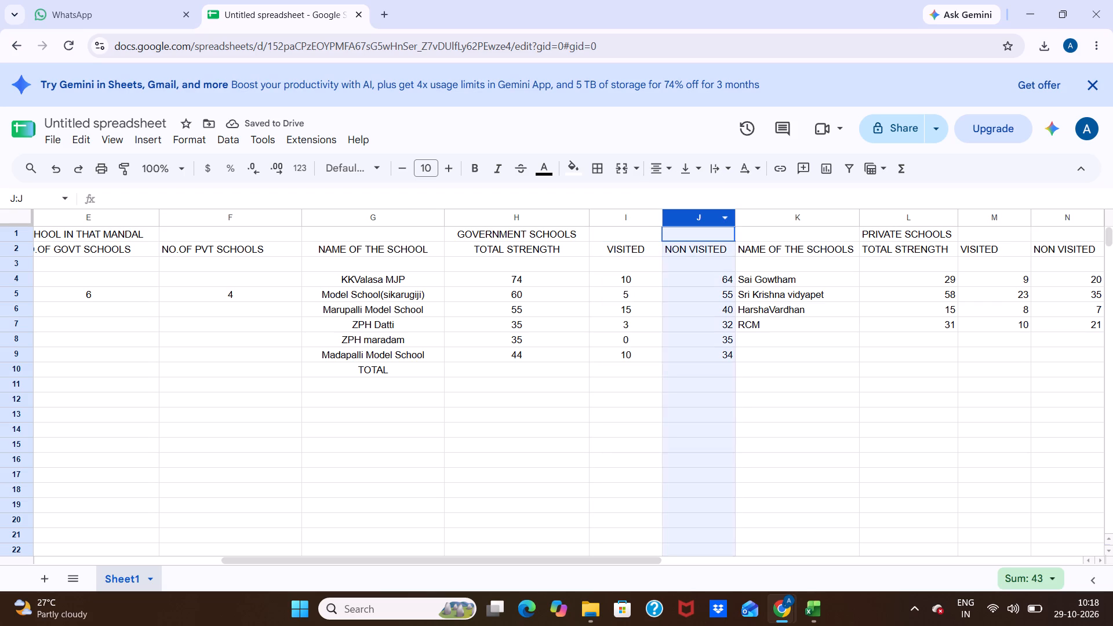
drag(667, 168, 686, 196)
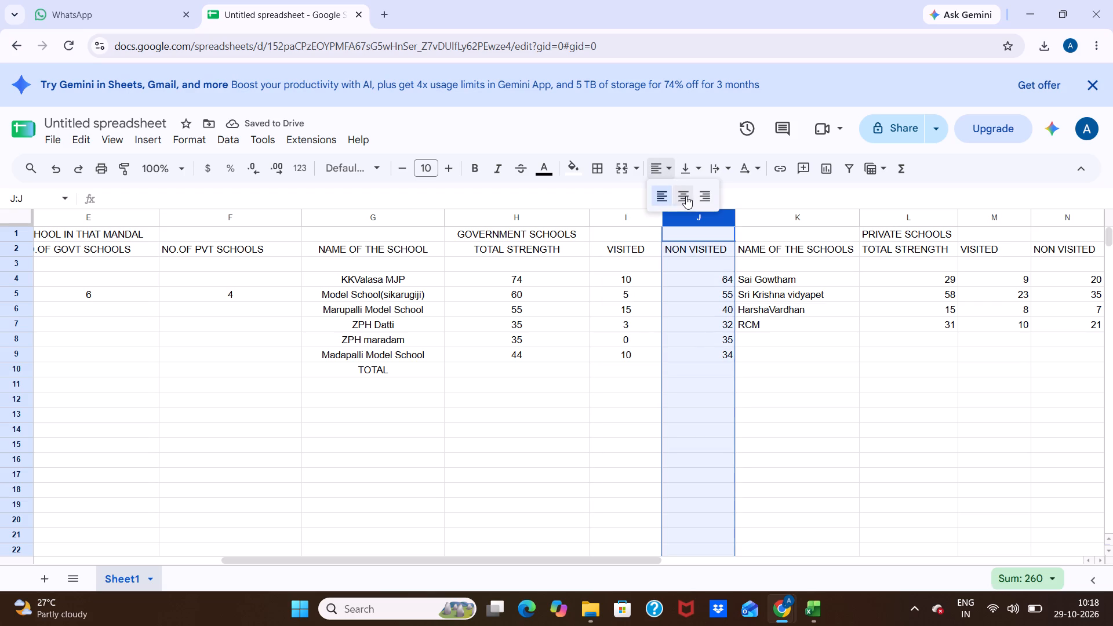
click(686, 196)
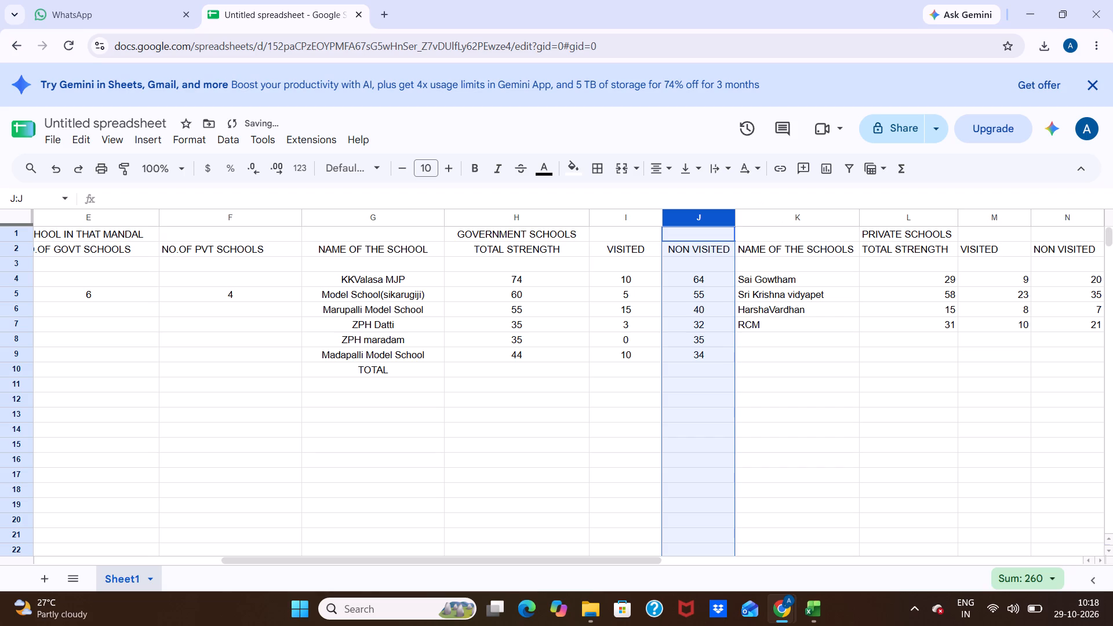
Centre-align the private schools' name and total strength columns (K and L).
click(791, 223)
click(792, 217)
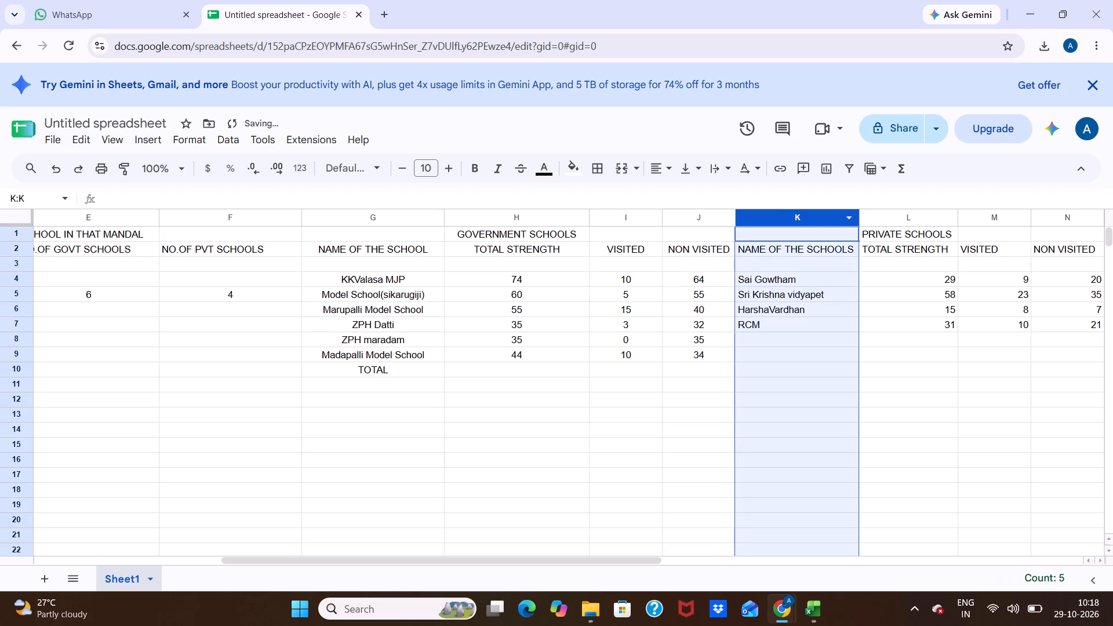
click(665, 163)
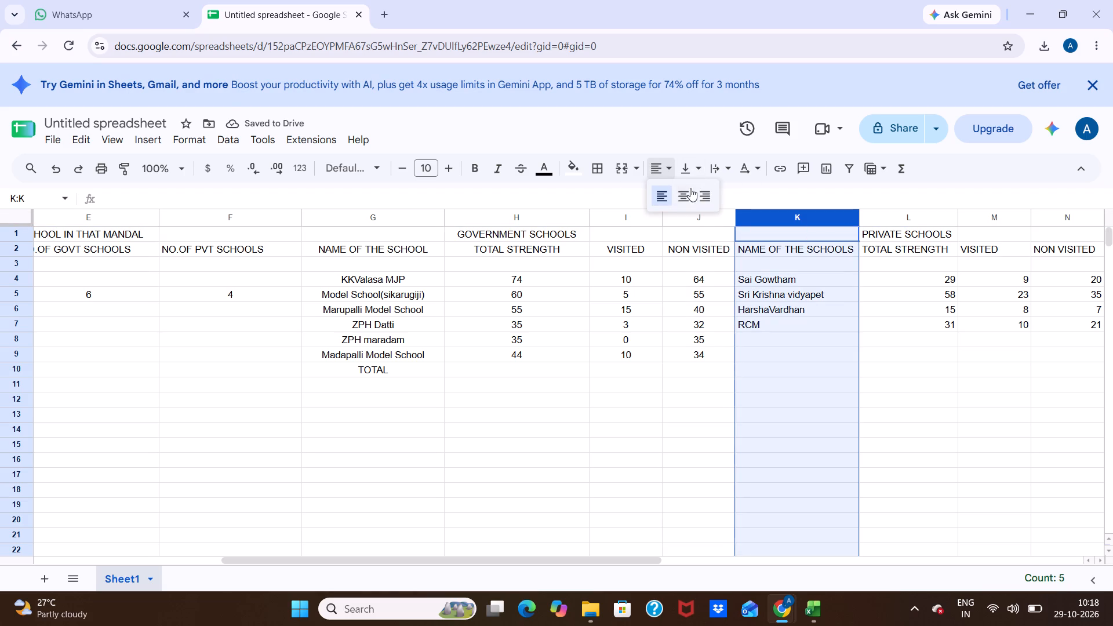
click(684, 191)
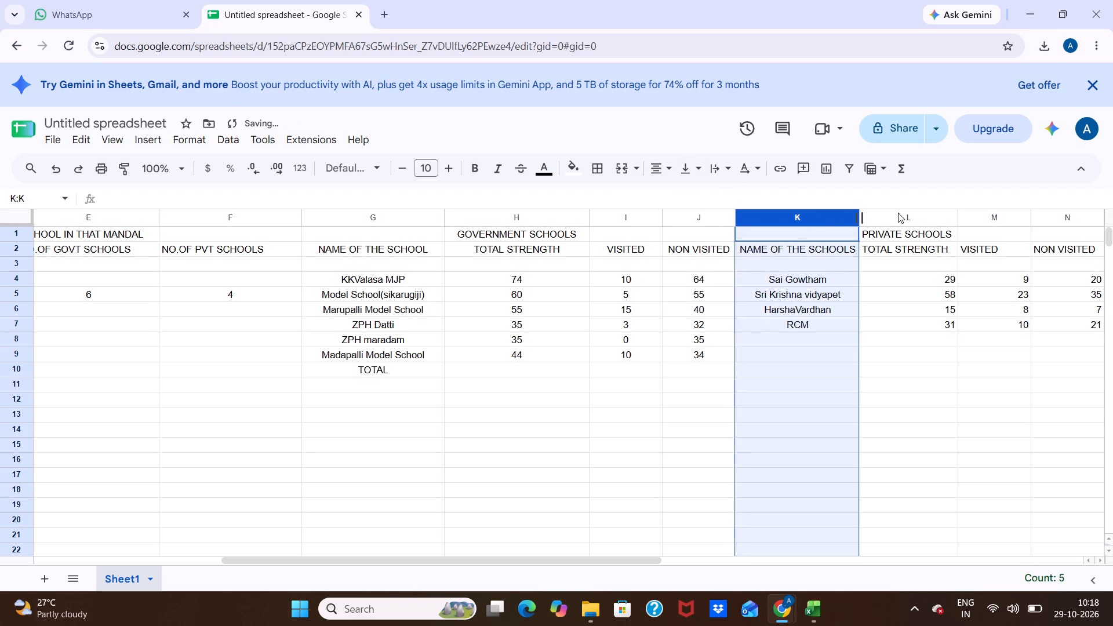
click(915, 212)
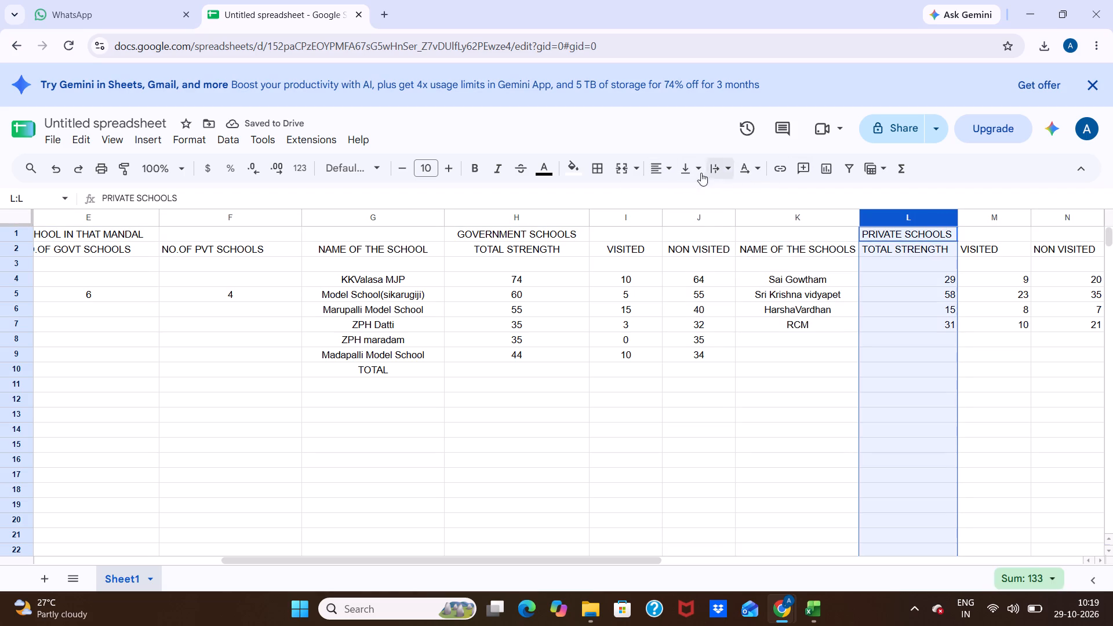
click(671, 168)
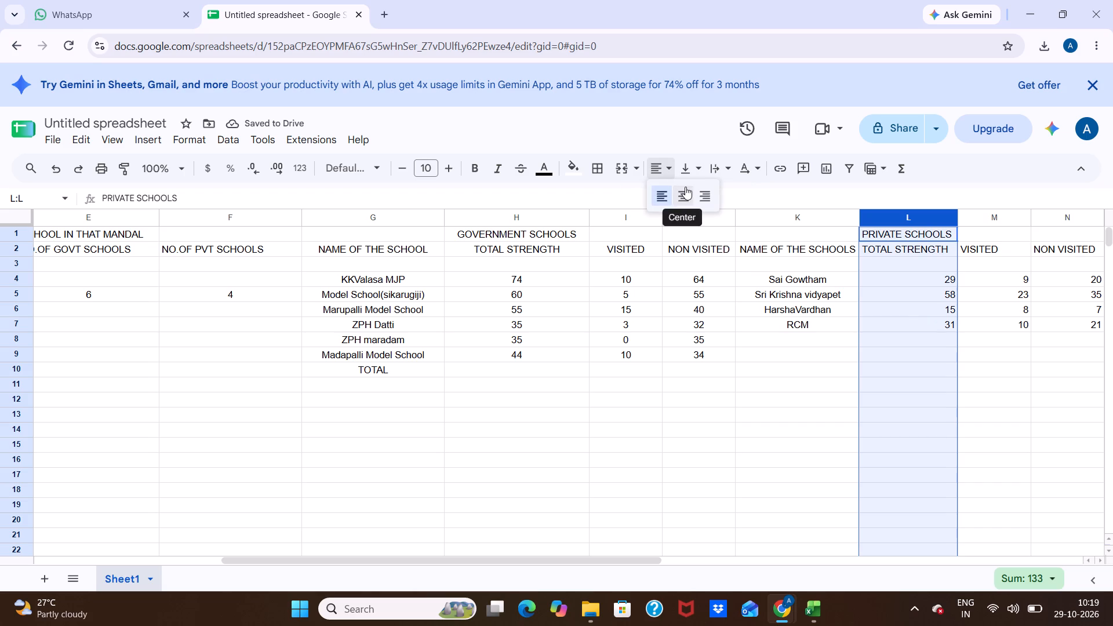
click(685, 187)
Centre-align the private schools' visited and non visited columns (M and N).
click(985, 218)
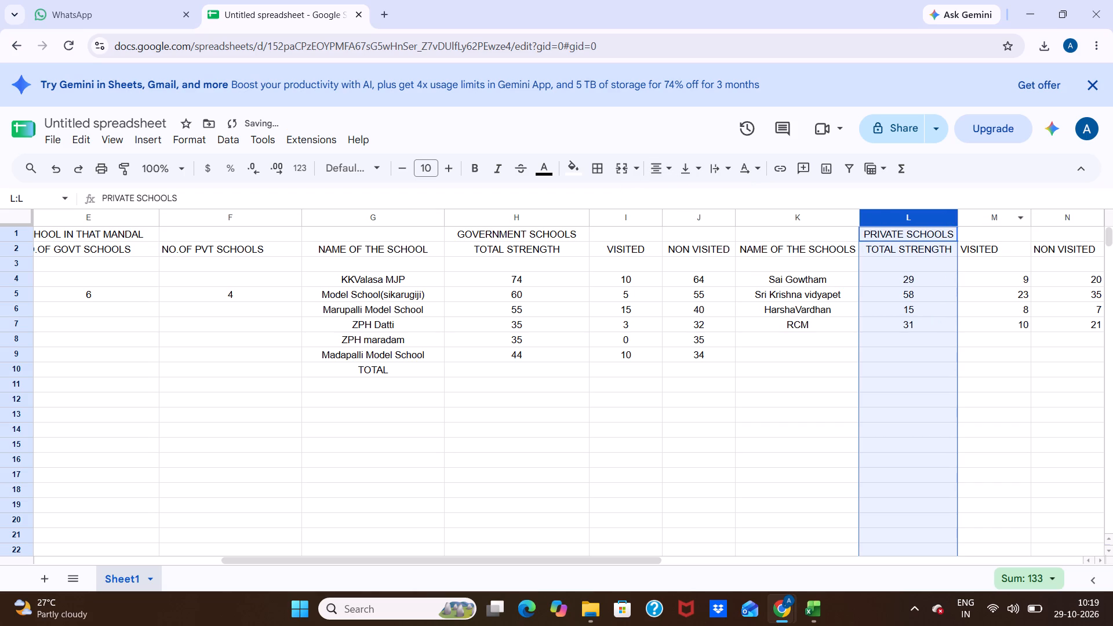
click(657, 171)
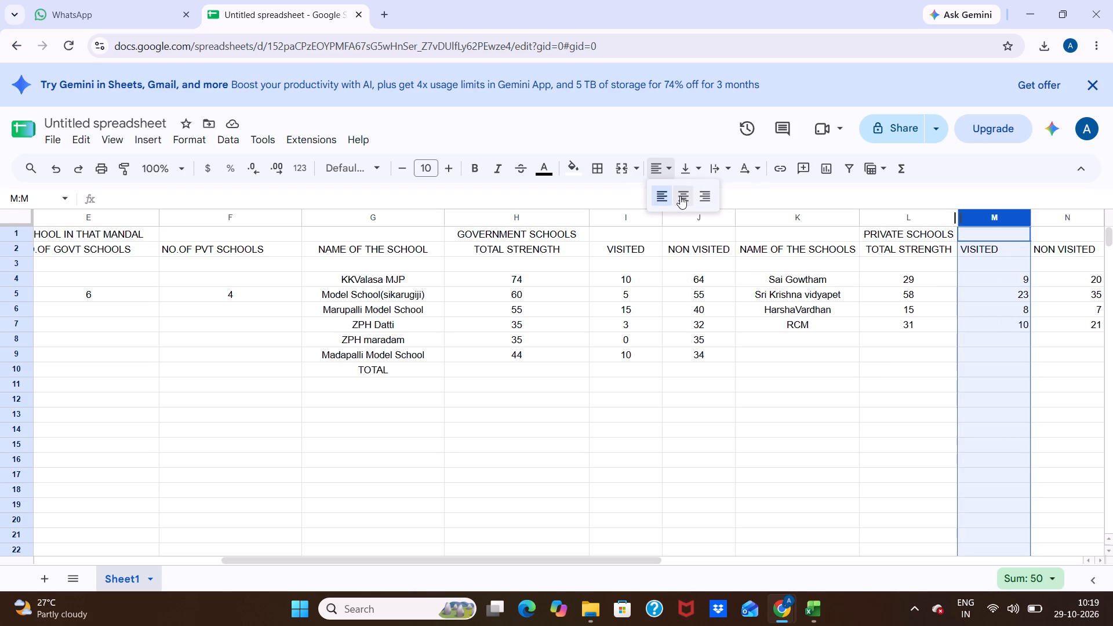
click(680, 196)
scroll(680, 196, left, 2)
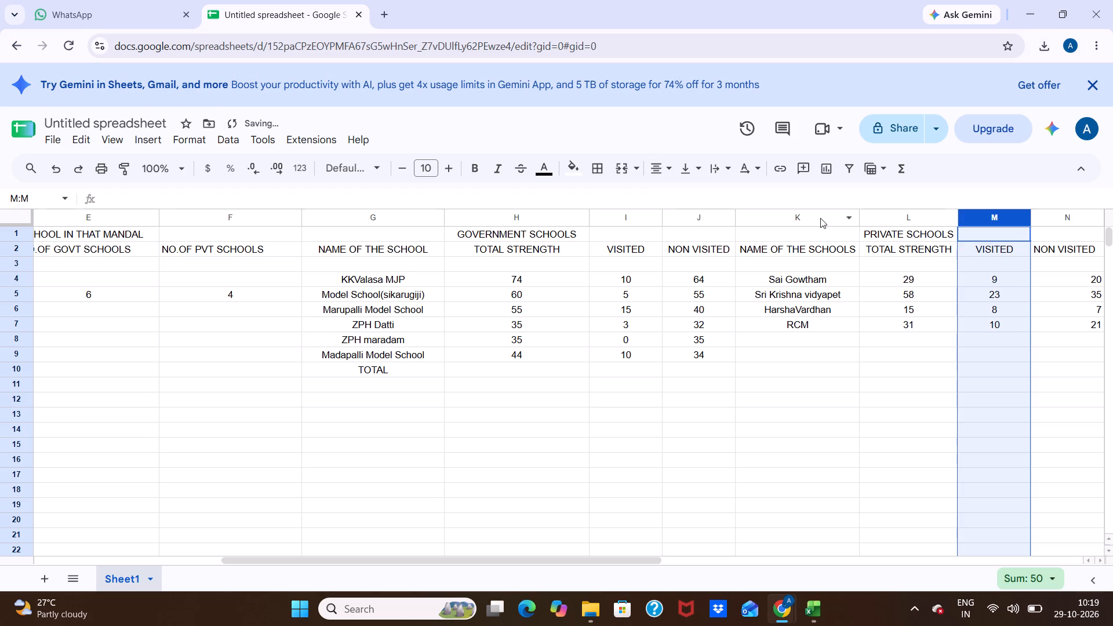
scroll(820, 218, left, 4)
click(843, 209)
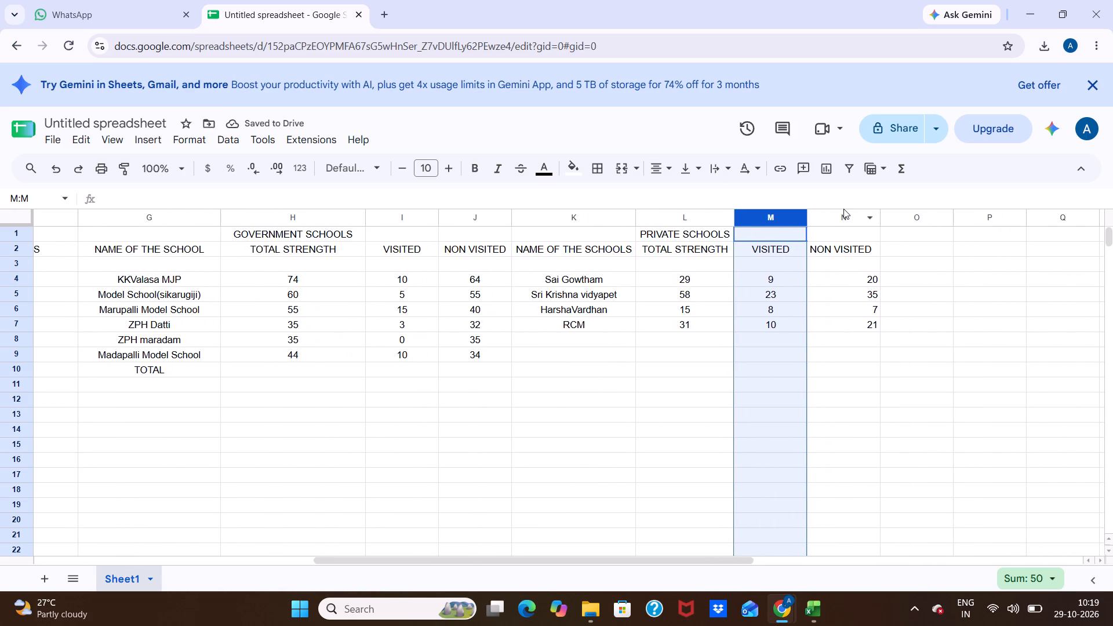
click(853, 199)
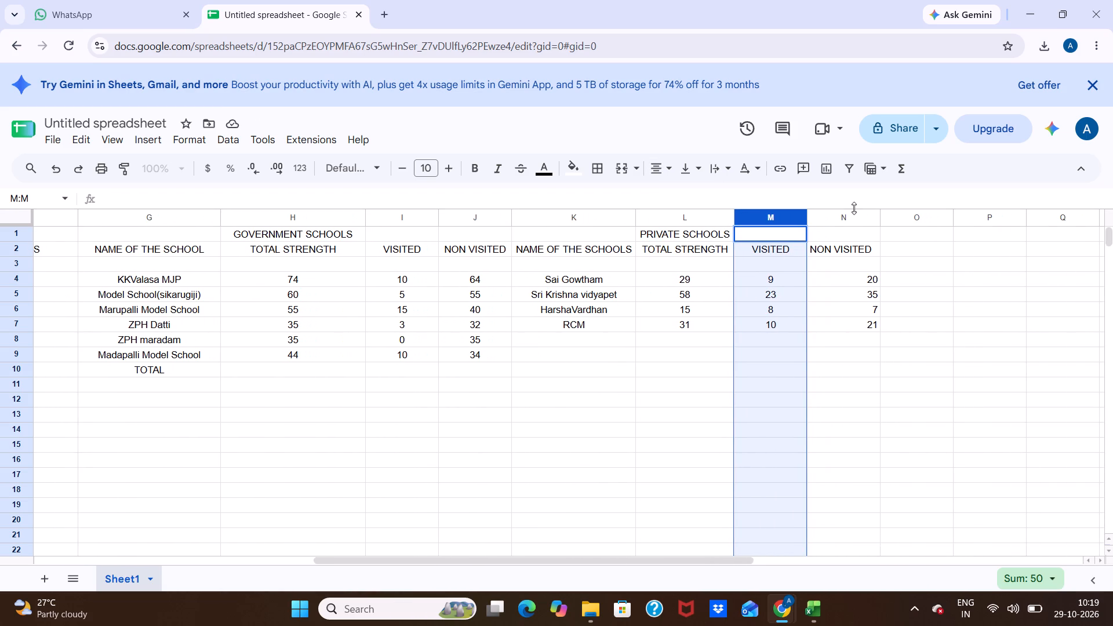
click(831, 220)
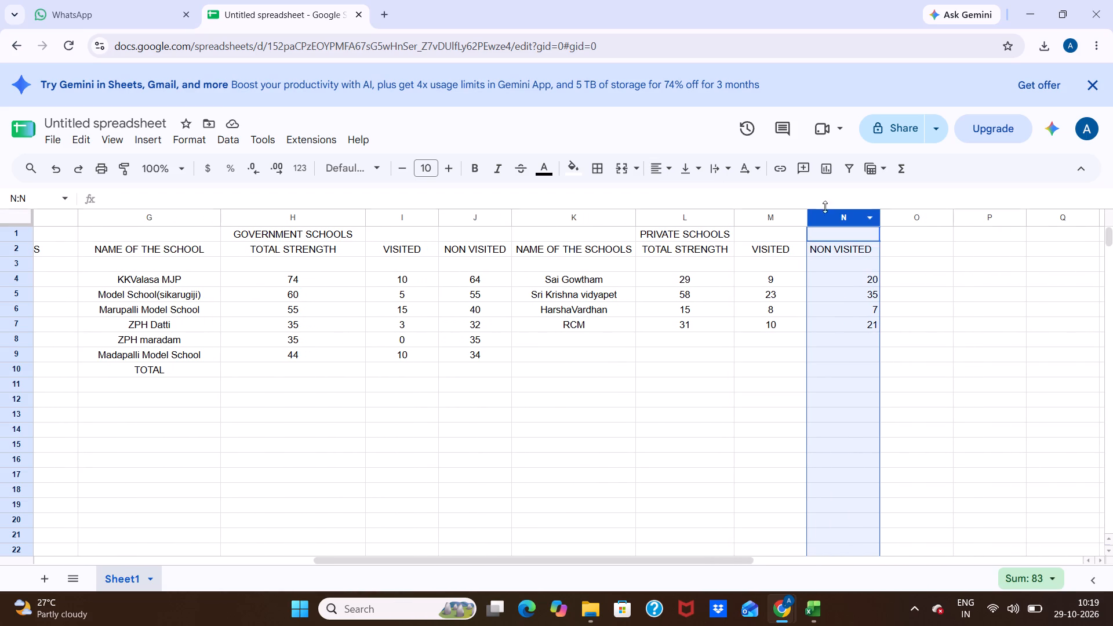
click(650, 168)
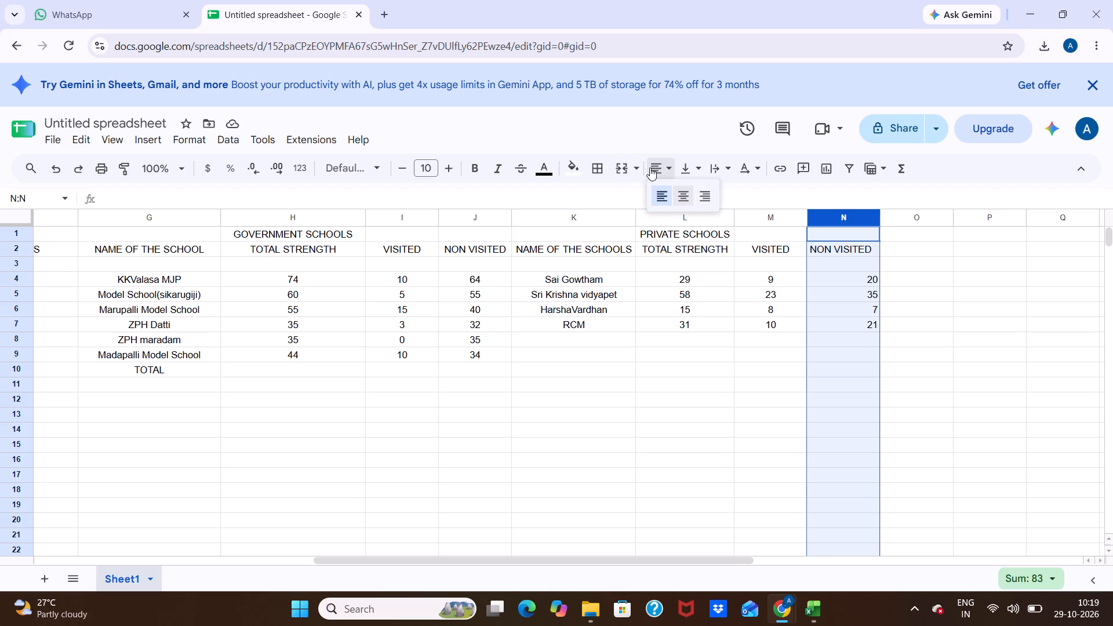
click(682, 195)
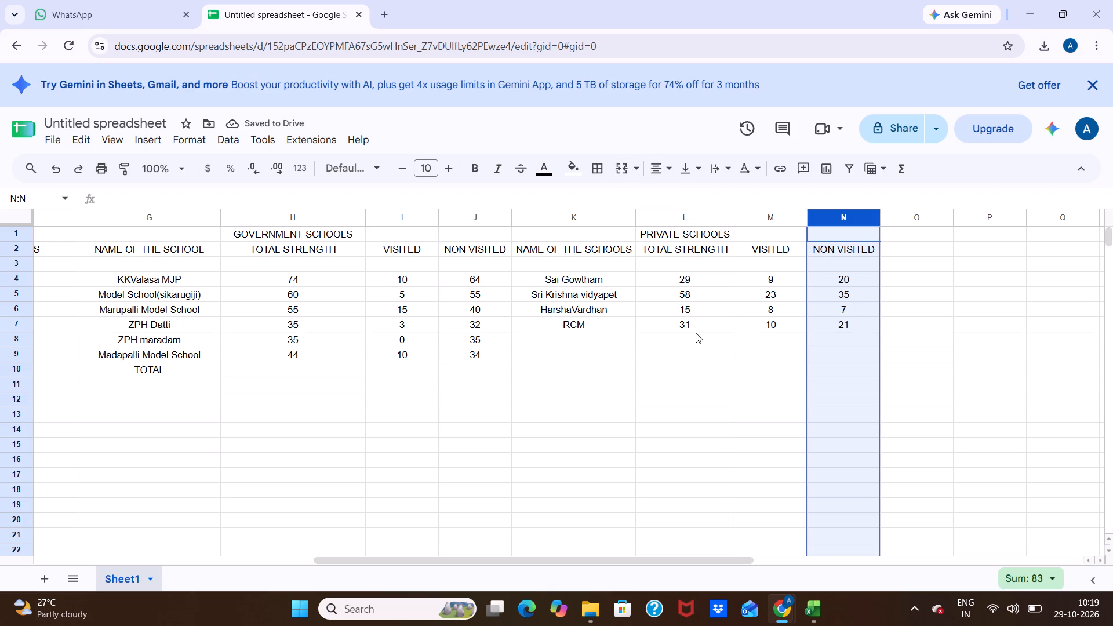
Centre-align the ALLOTTED MANDAL column (D) and the DESIGNATION column (C).
scroll(412, 295, right, 4)
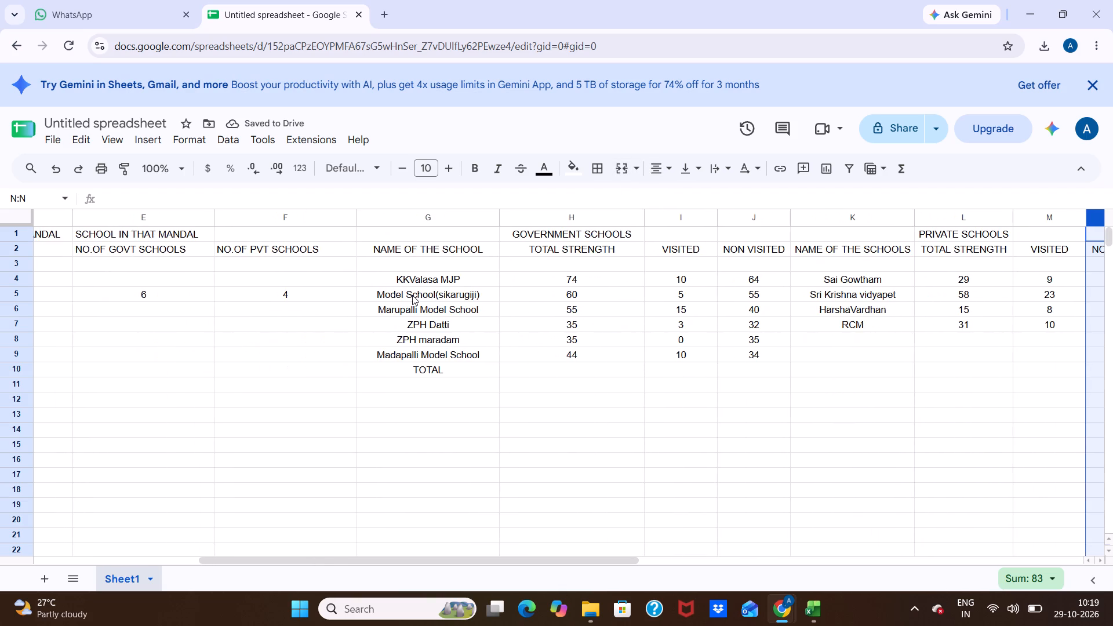
scroll(412, 295, right, 2)
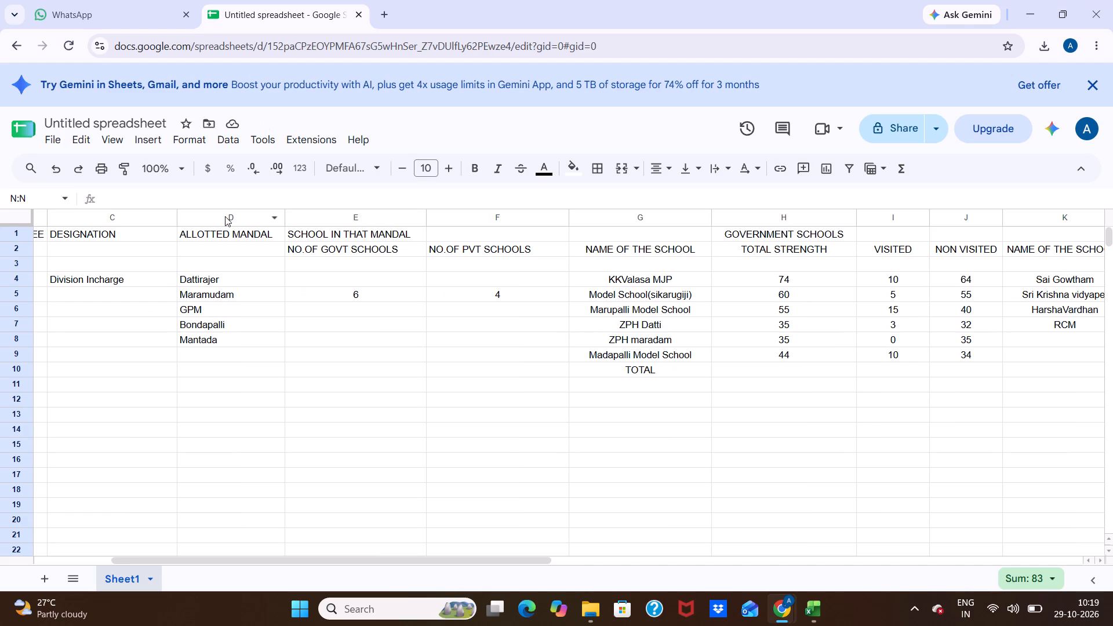
click(225, 216)
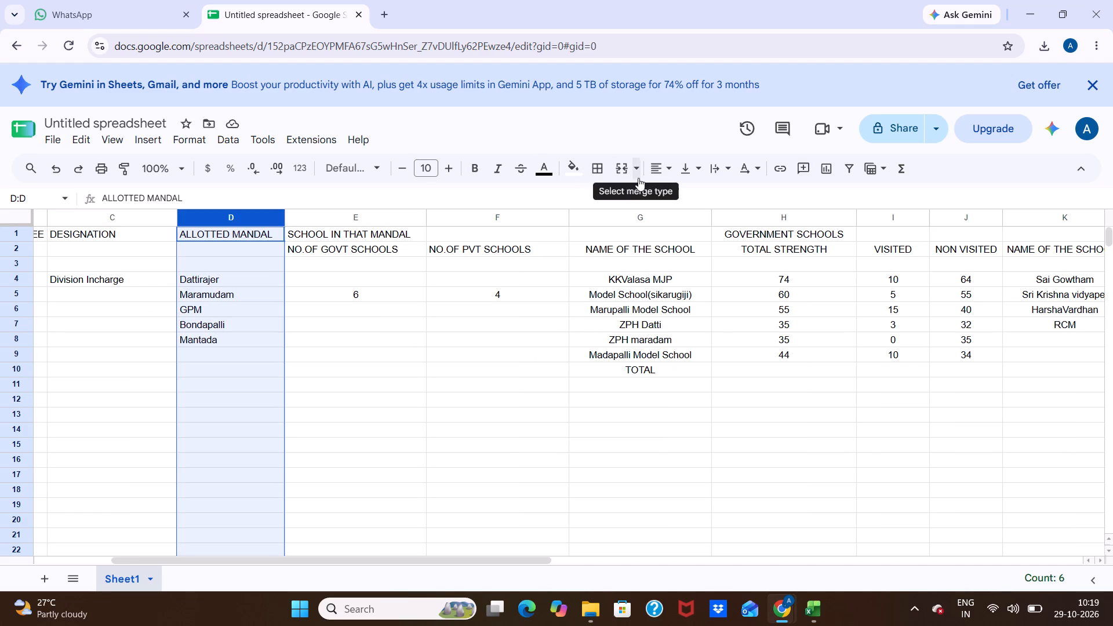
click(649, 176)
click(677, 196)
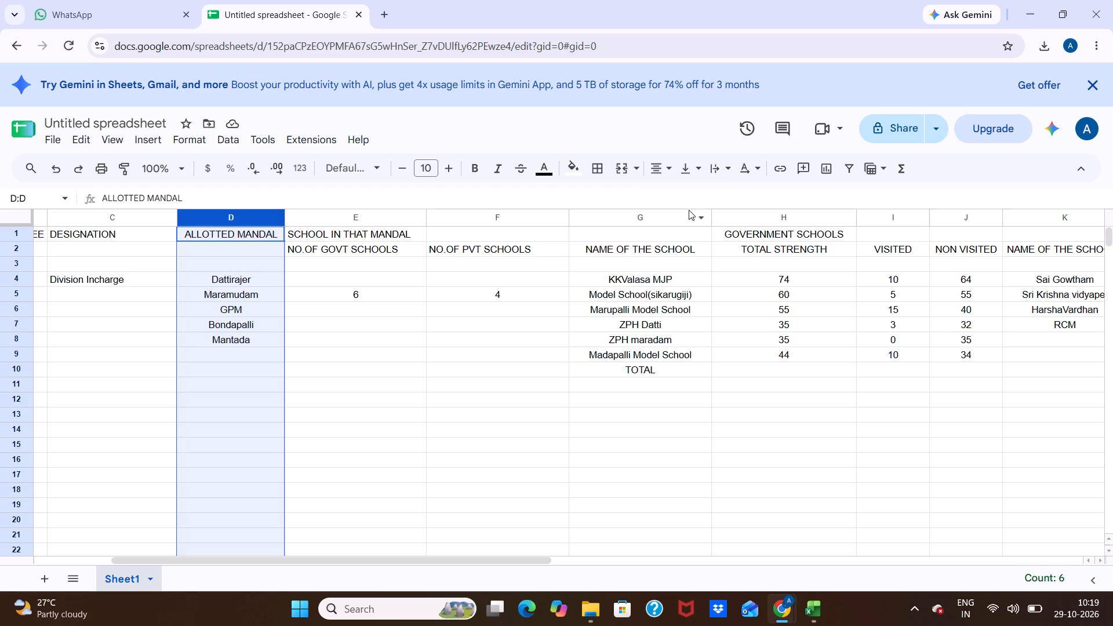
click(142, 214)
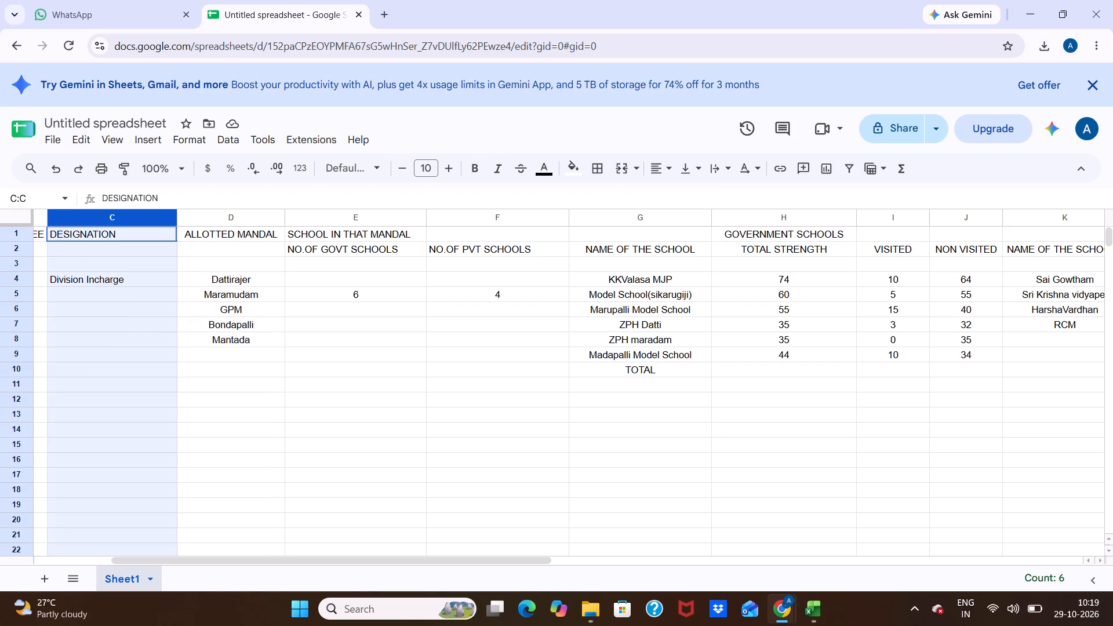
click(660, 169)
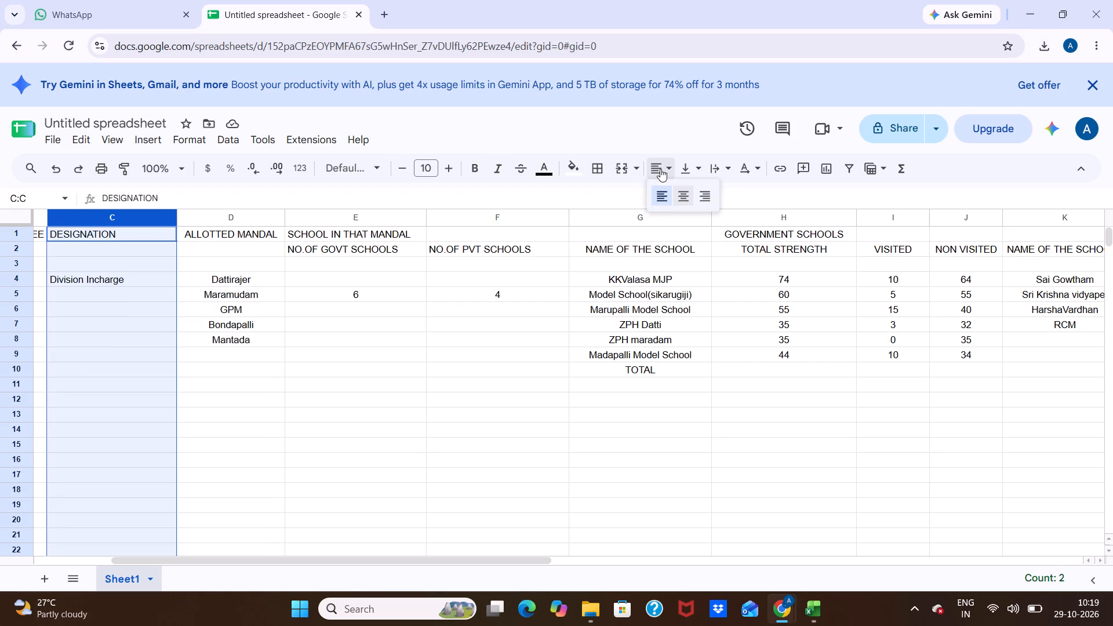
click(676, 193)
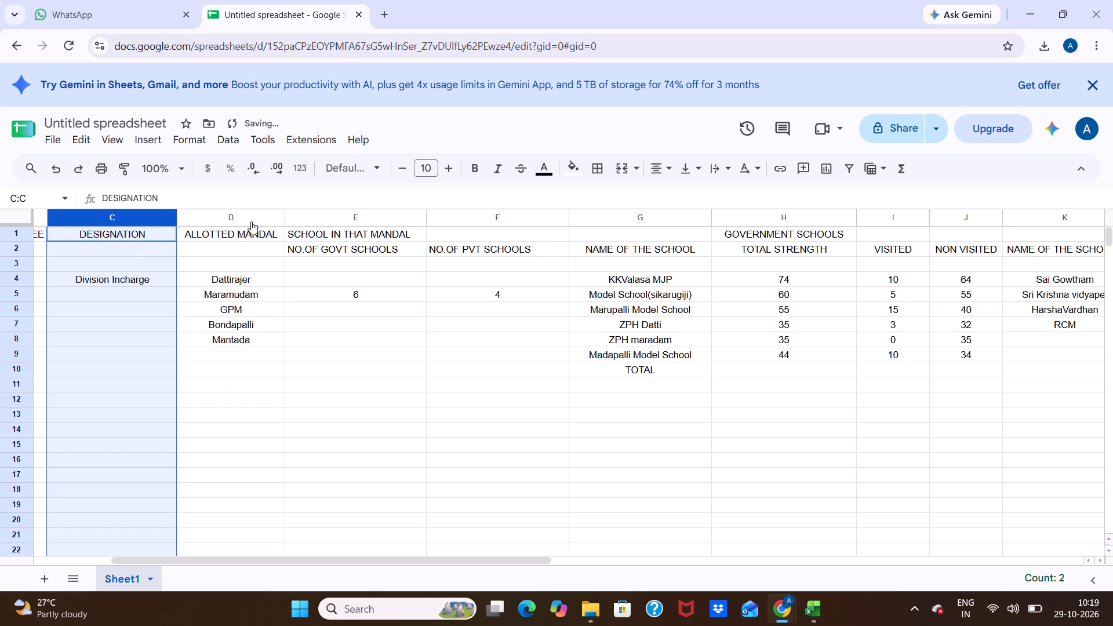
Centre-align the NAME OF THE EMPLOYEE column (B) and the S.NO column (A).
scroll(86, 273, right, 3)
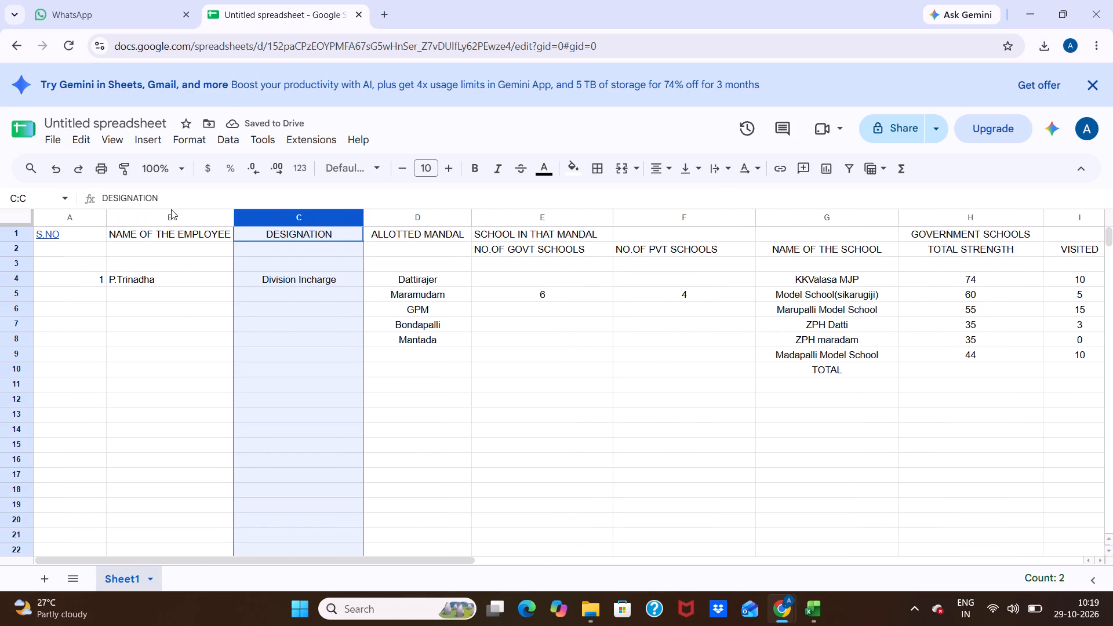
click(171, 209)
click(171, 210)
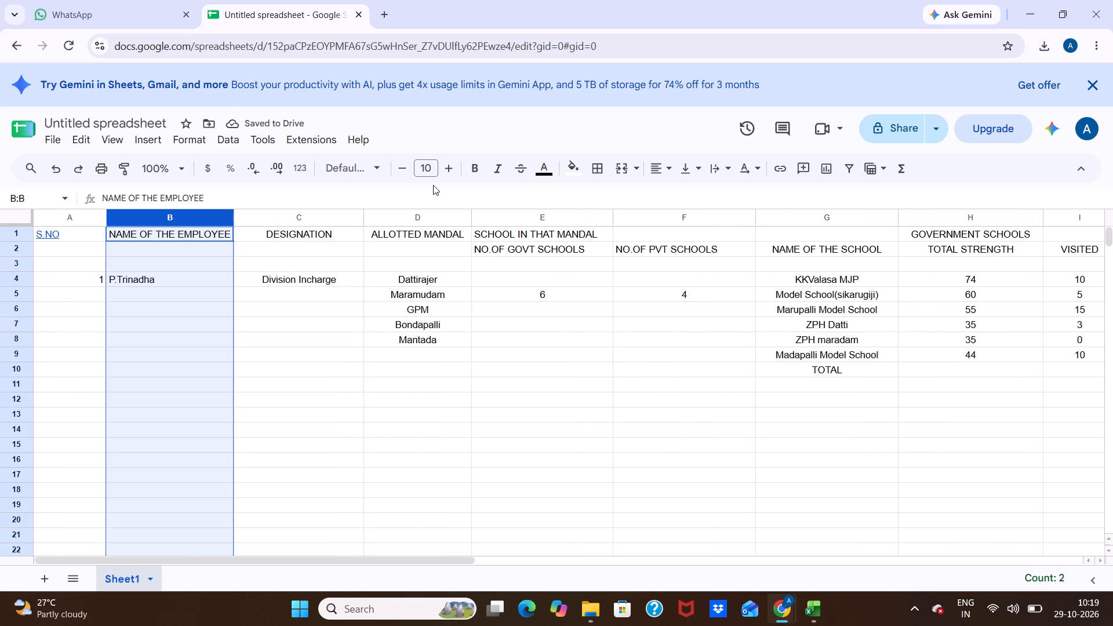
click(648, 169)
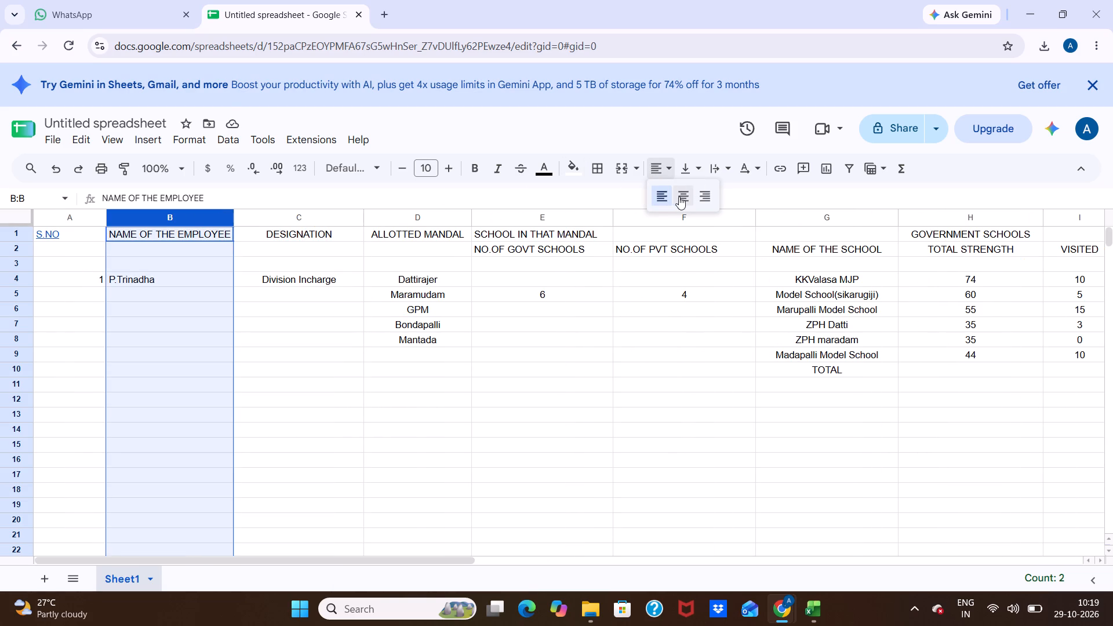
click(679, 196)
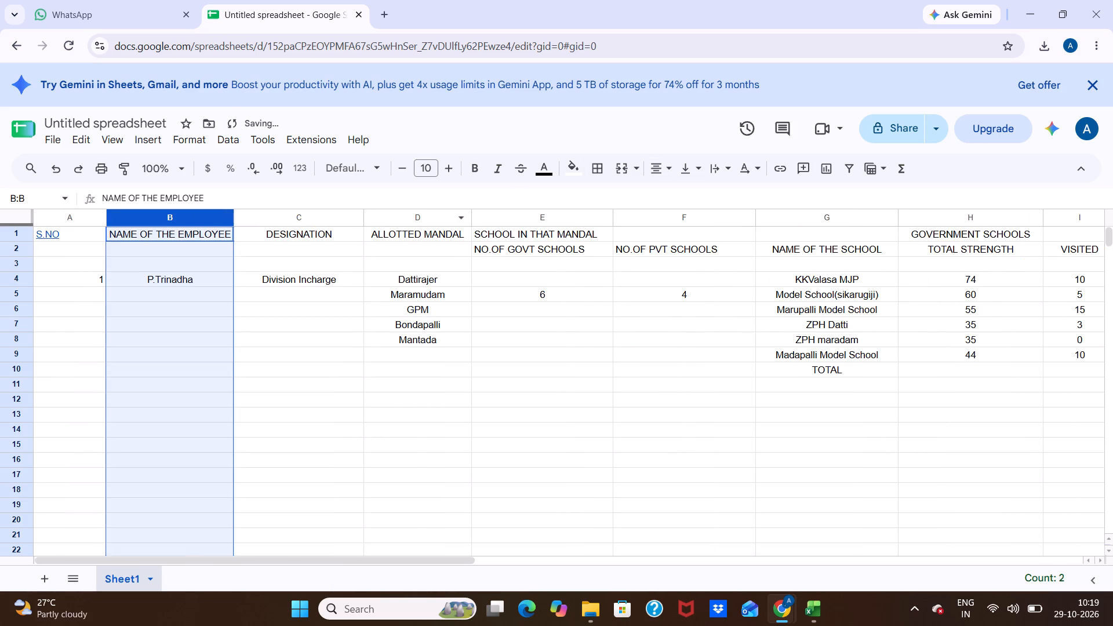
click(76, 212)
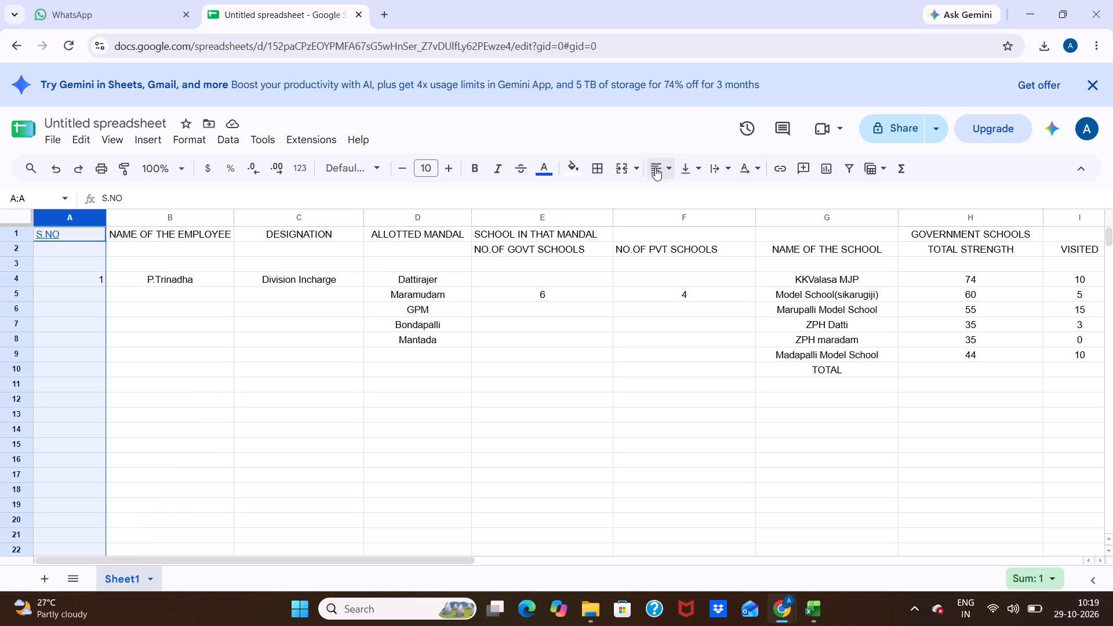
click(655, 168)
click(684, 195)
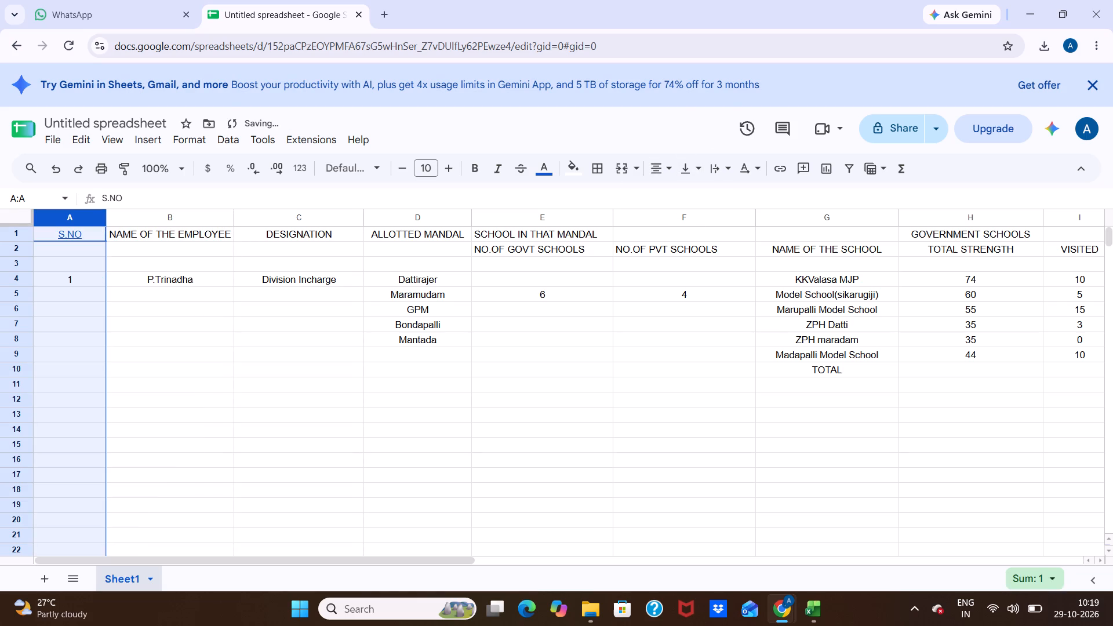
Fill the government schools' TOTAL row (row 10) with total strength 303, visited 43 and non visited 260.
scroll(578, 383, left, 3)
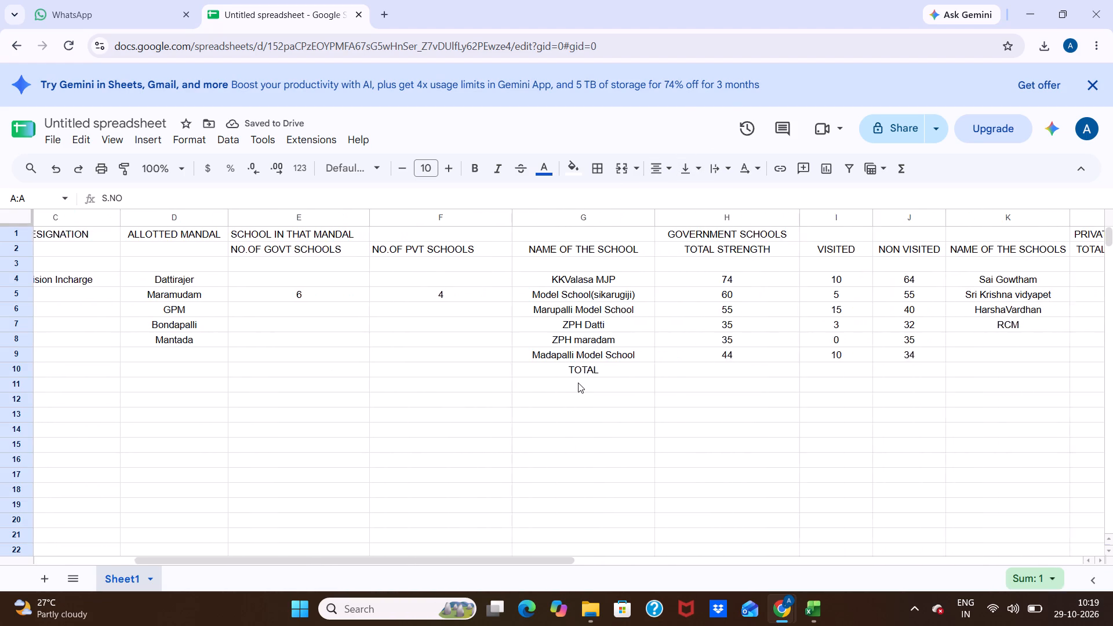
scroll(578, 383, left, 4)
click(530, 370)
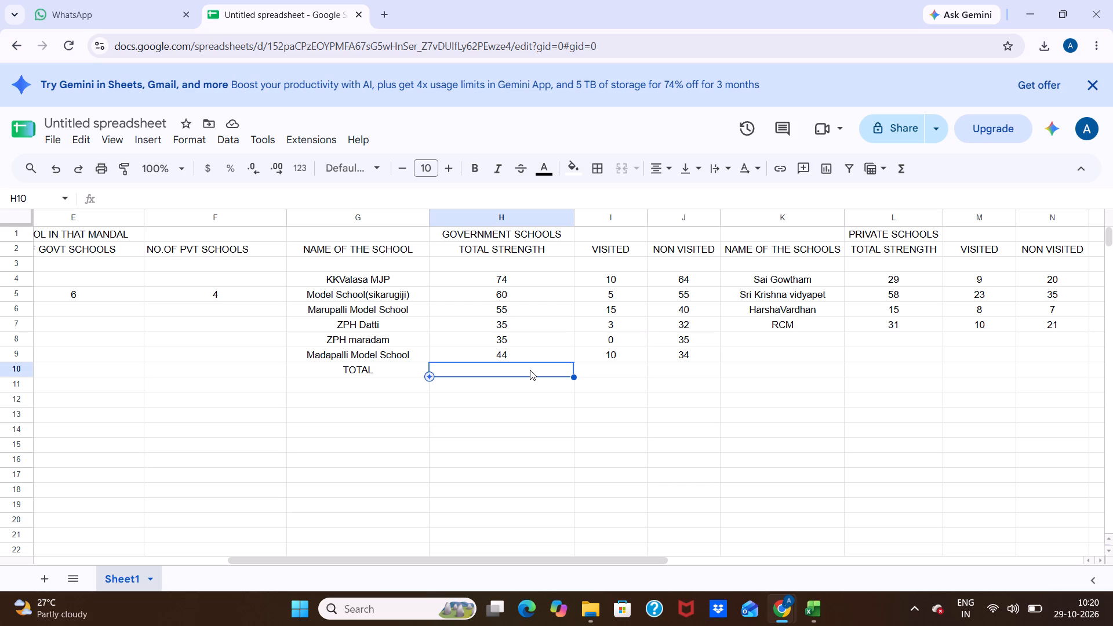
text(303)
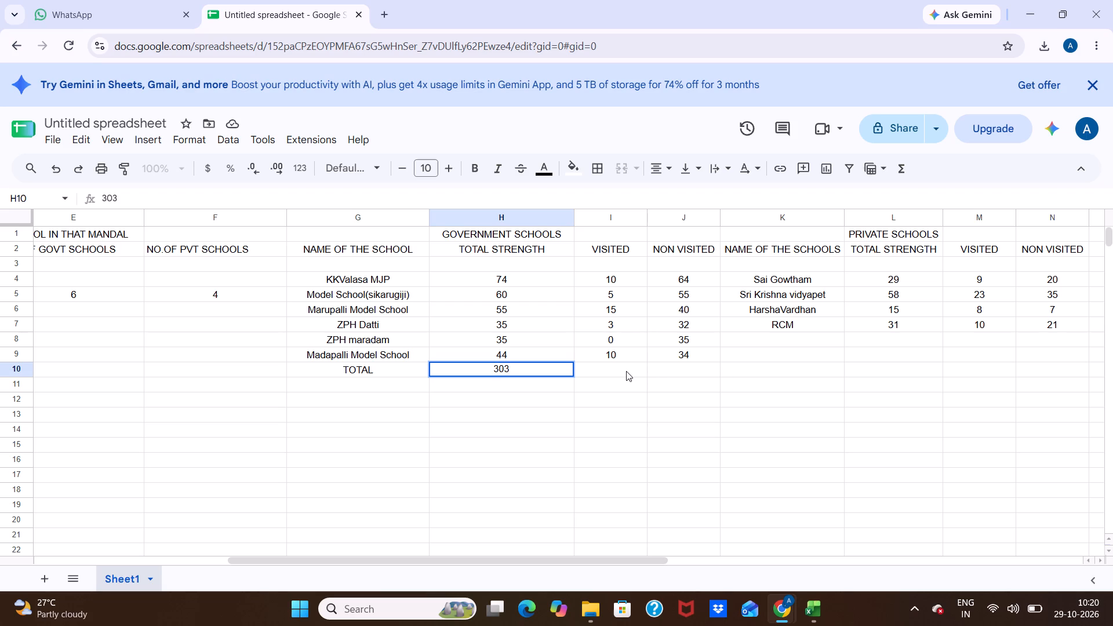
click(625, 373)
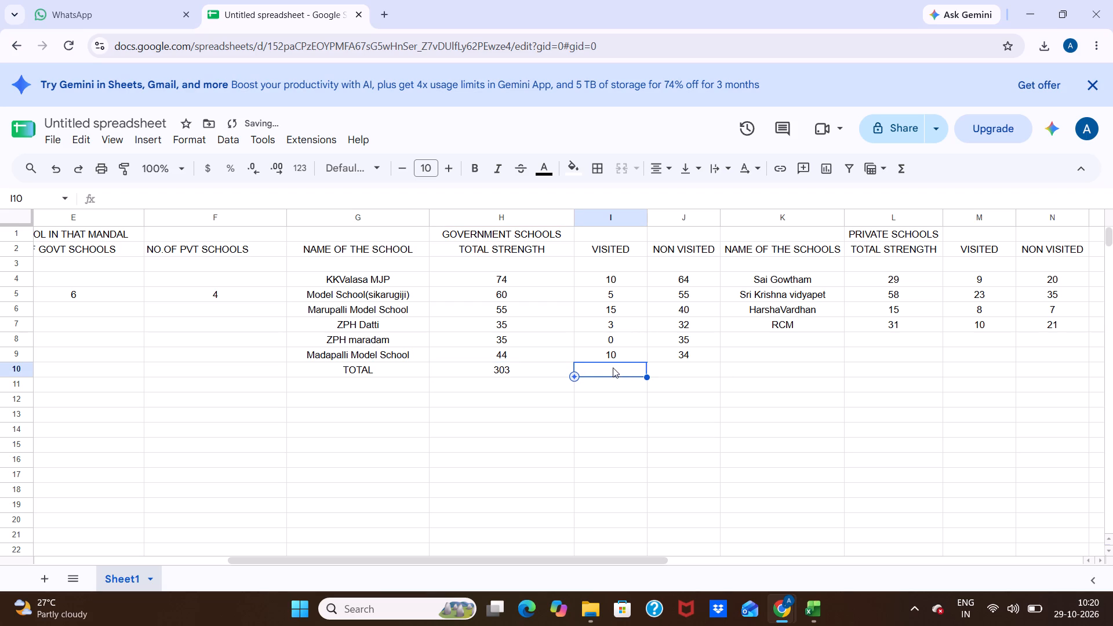
click(613, 366)
text(43)
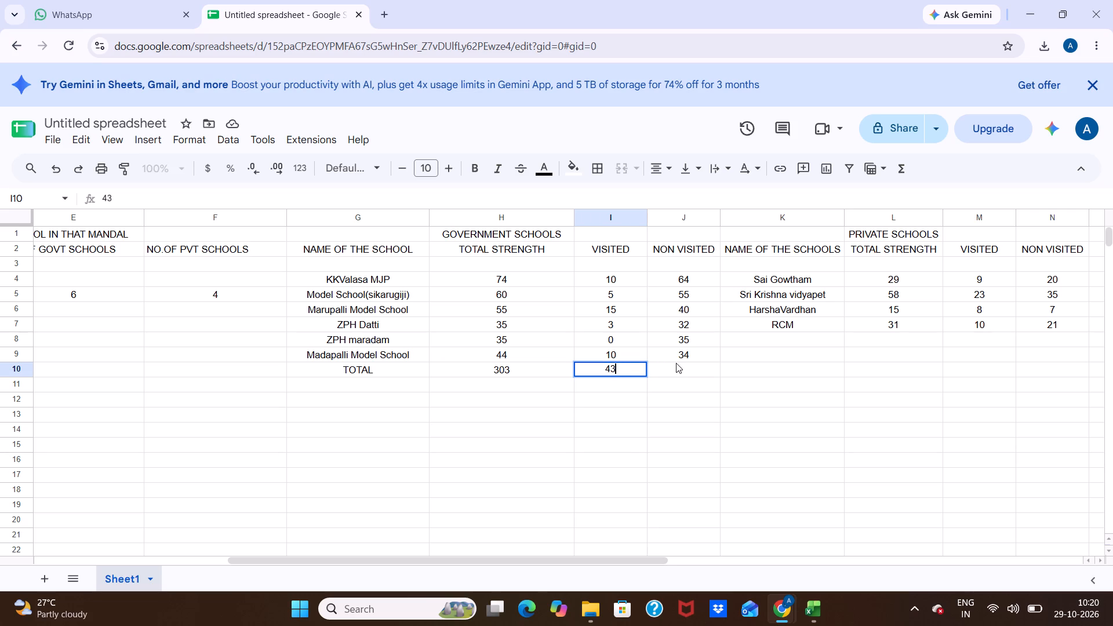
click(676, 363)
click(678, 366)
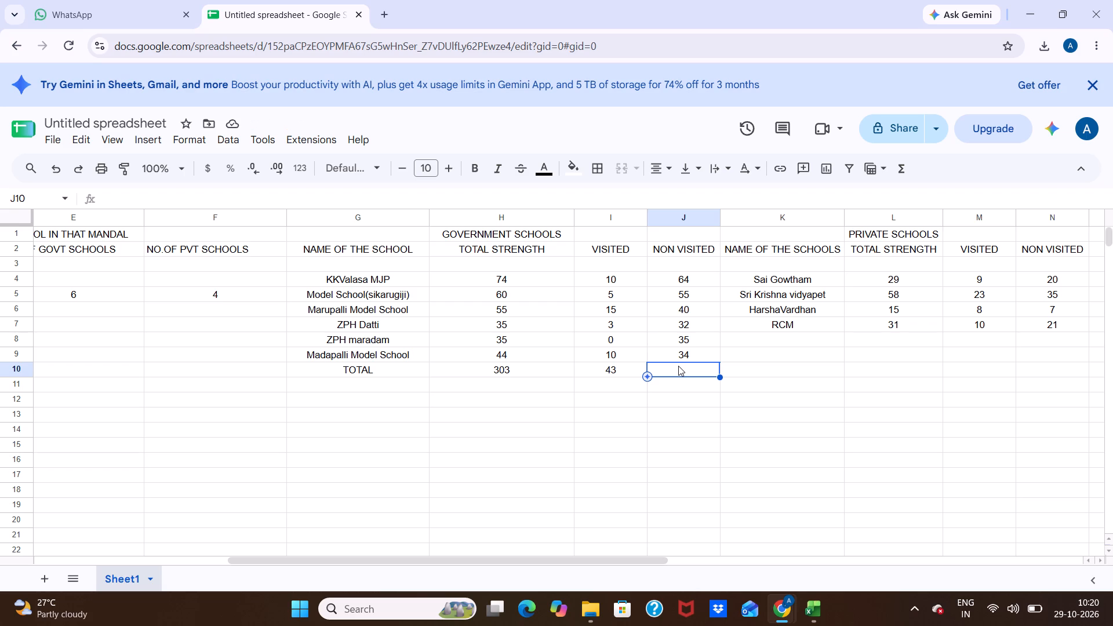
text(260)
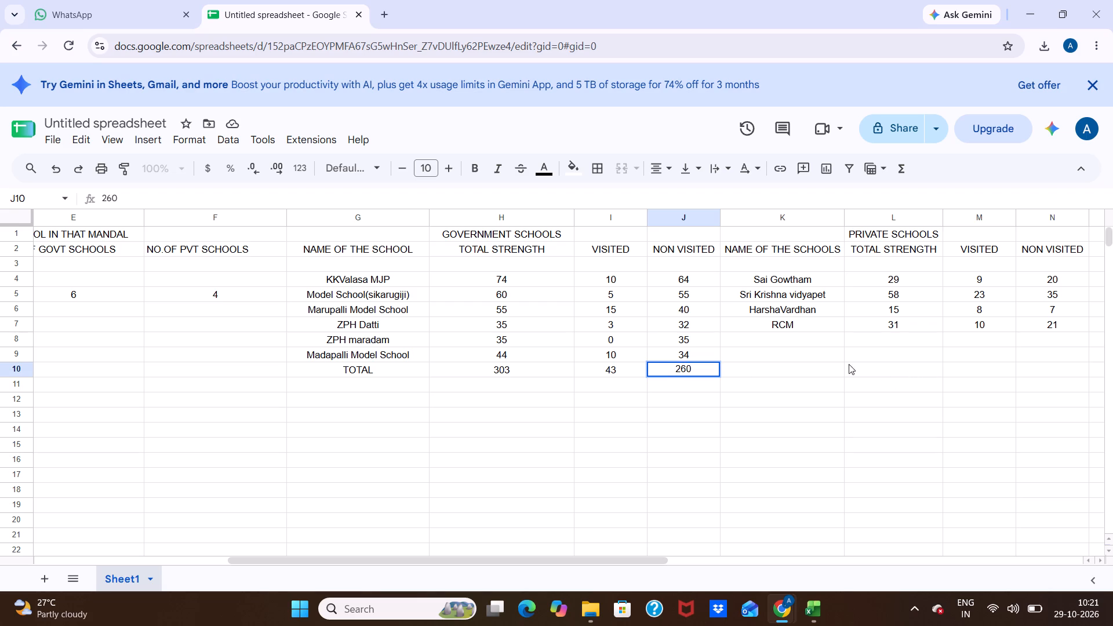
Add a TOTAL entry for the private schools in row 10 with total strength 133, visited 50 and non visited 83.
click(798, 369)
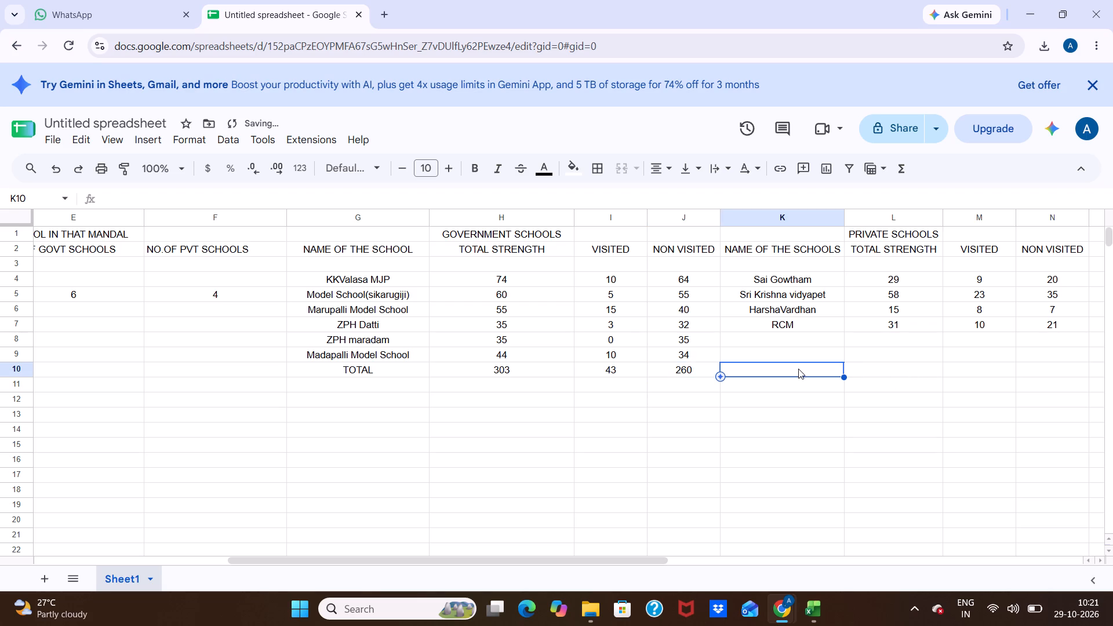
text(TOTAL)
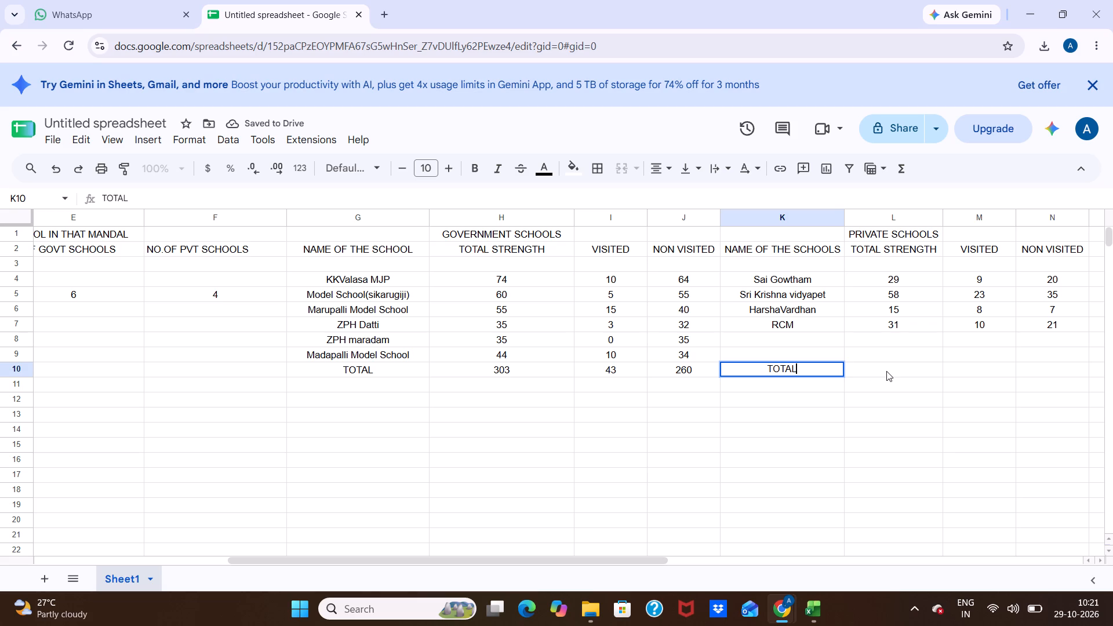
click(887, 372)
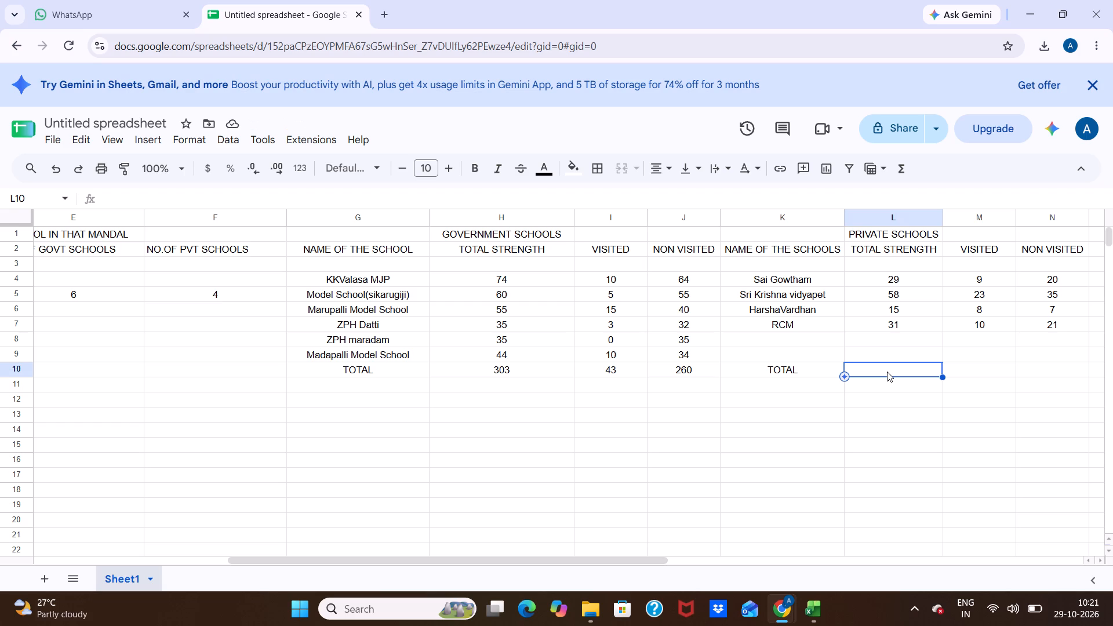
text(133)
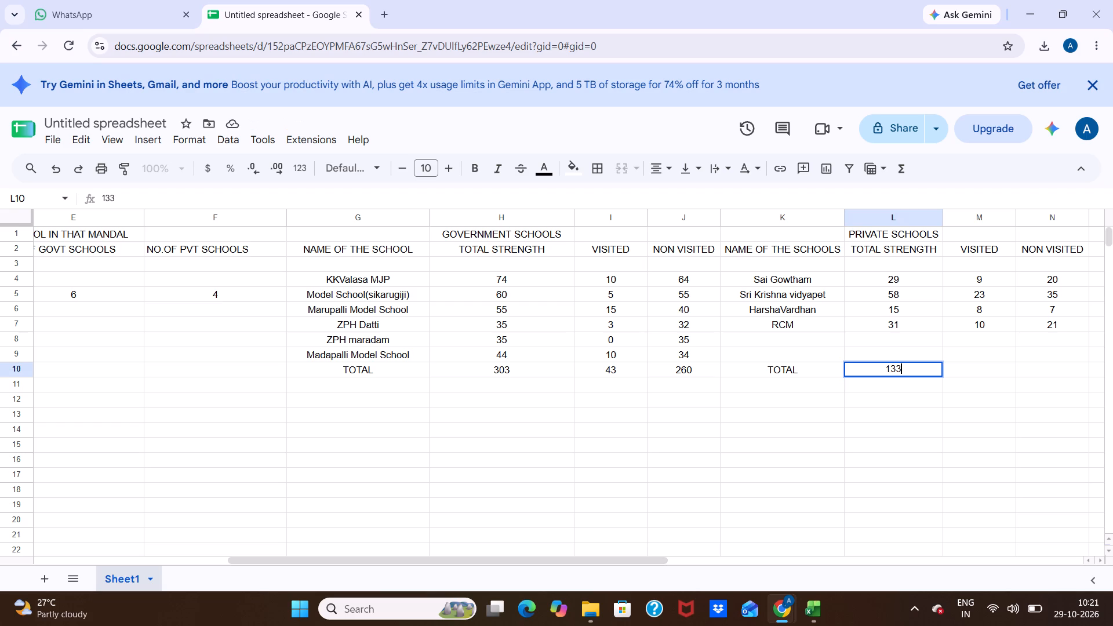
click(995, 366)
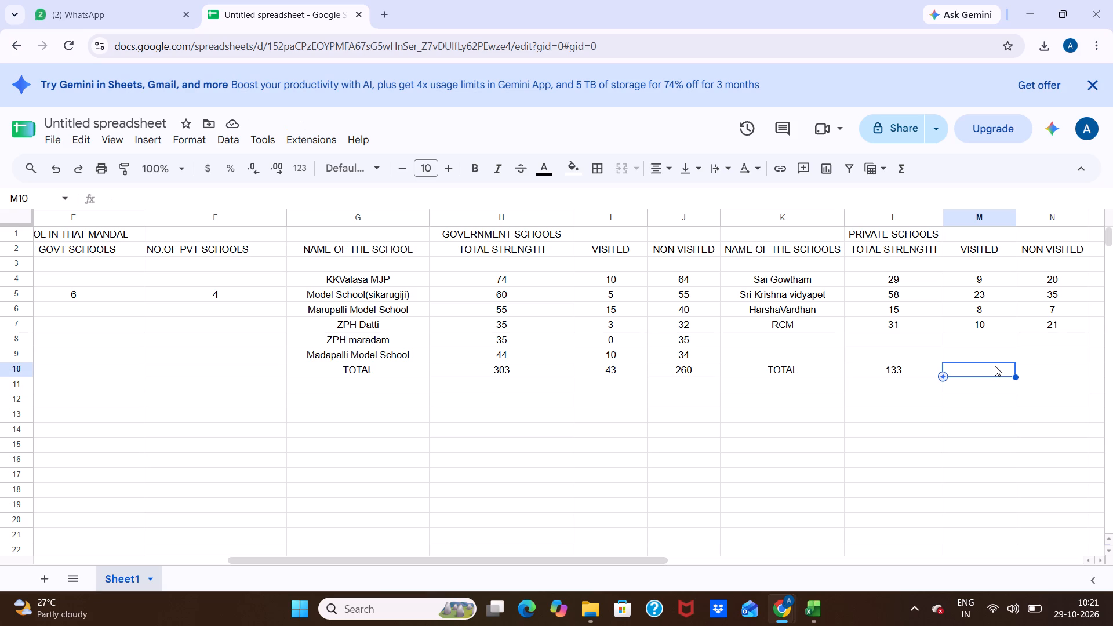
text(50)
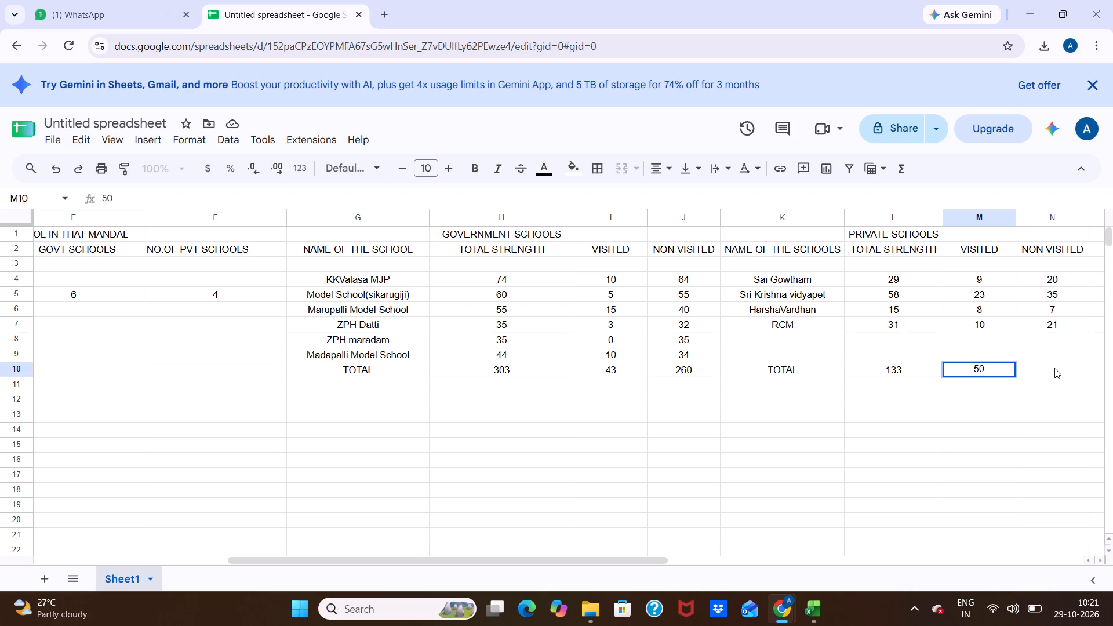
click(1054, 368)
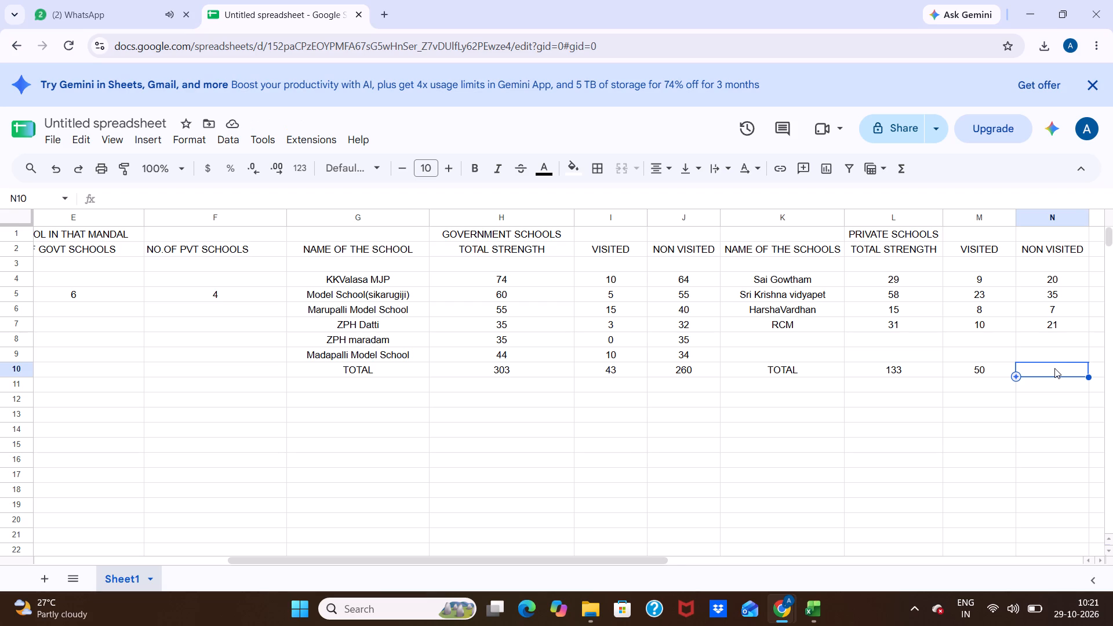
text(83)
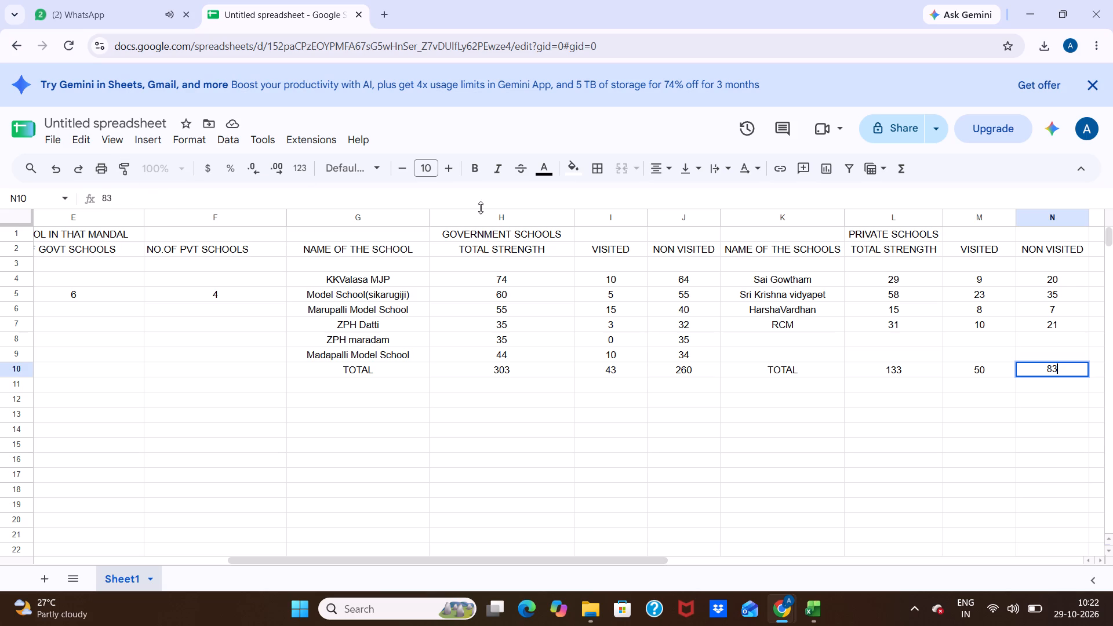
Download the spreadsheet as a Microsoft Excel (.xlsx) file.
click(61, 143)
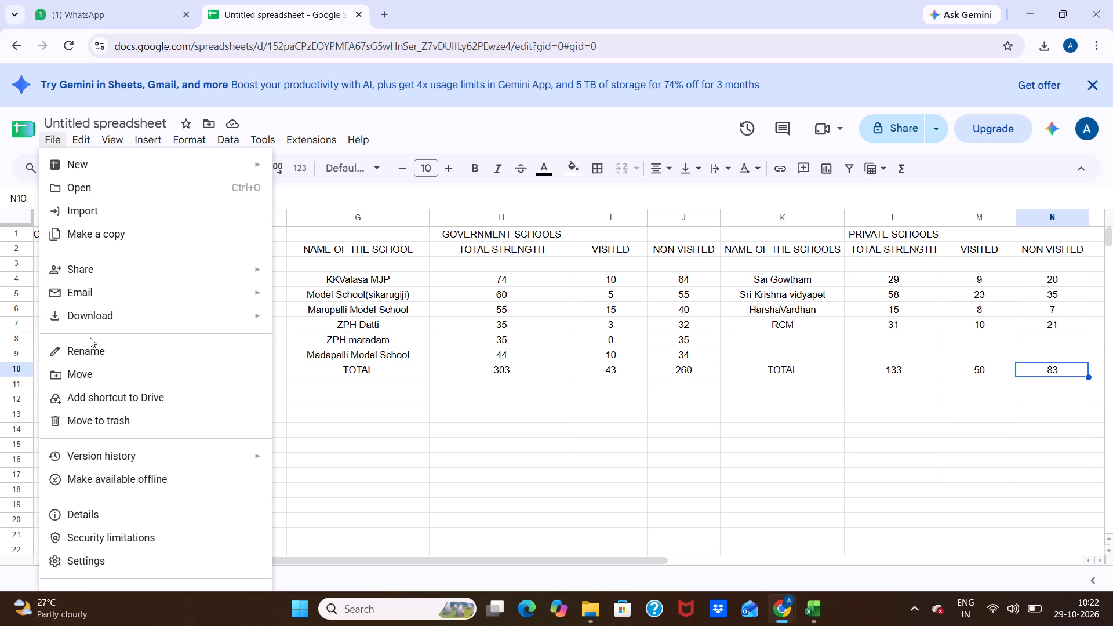
click(92, 323)
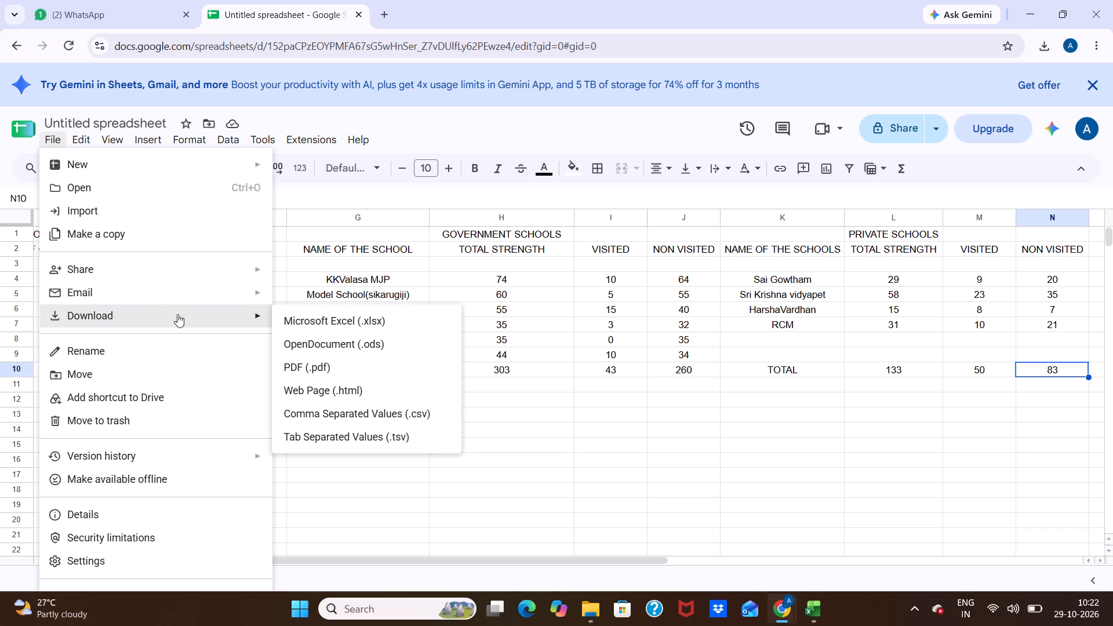
click(290, 327)
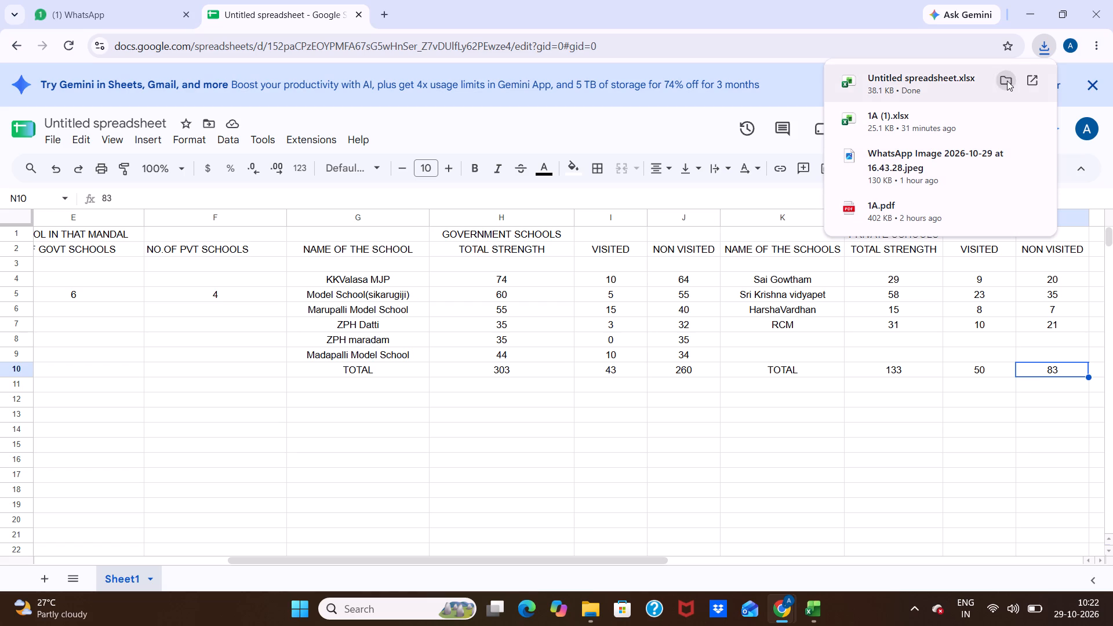
Show the downloaded Untitled spreadsheet file in its Downloads folder and rename it as 1B.
click(1007, 81)
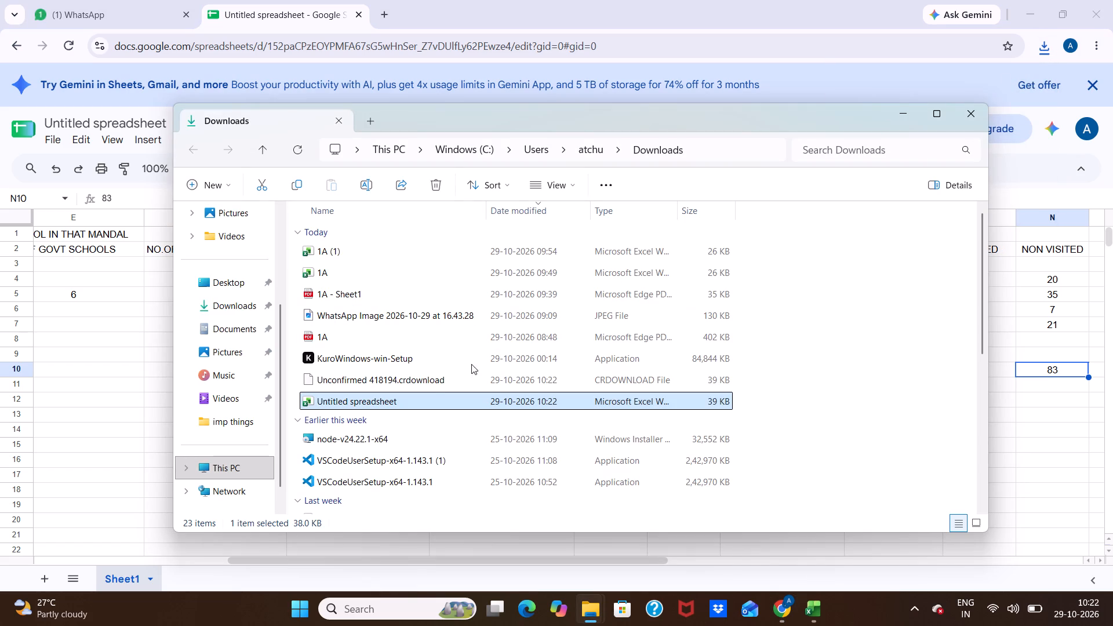
click(364, 184)
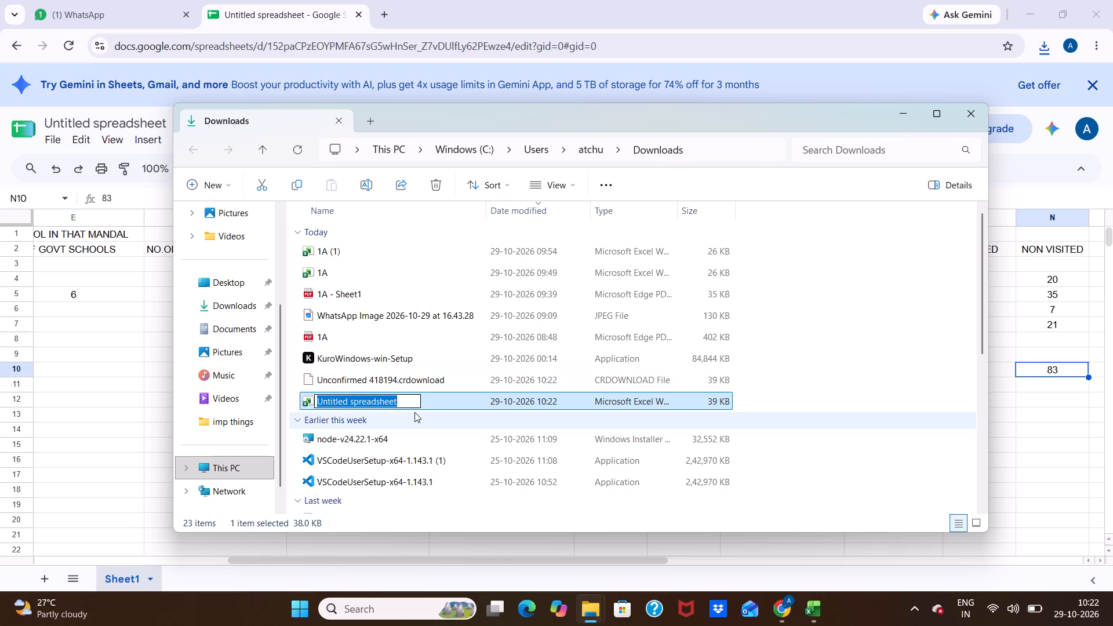
key(BackSpace)
key(1)
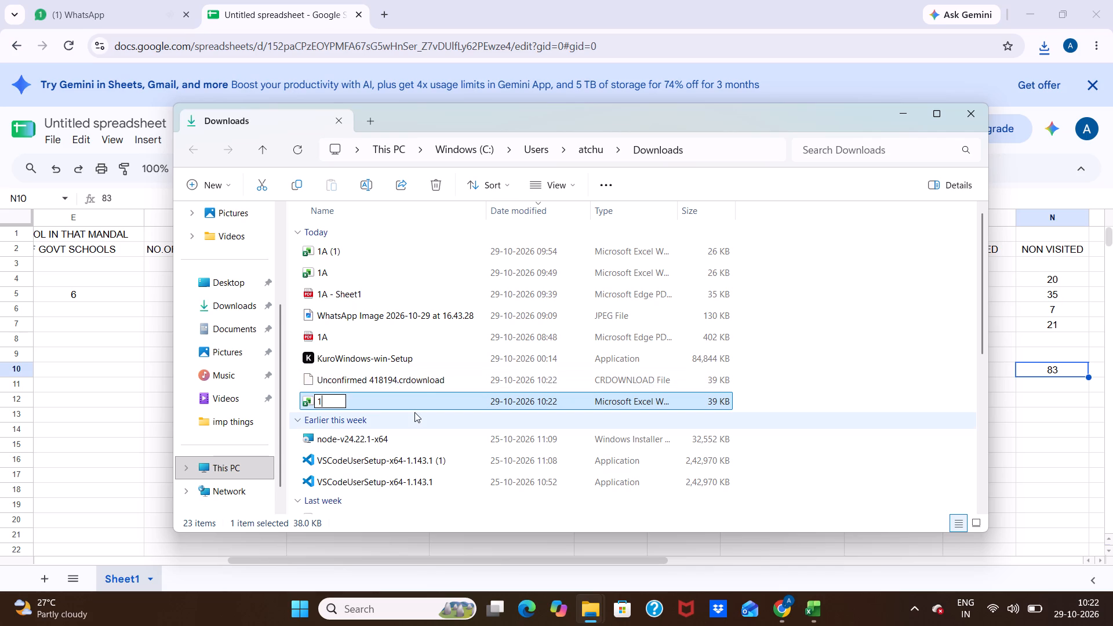
key(b)
key(BackSpace)
key(shift+b)
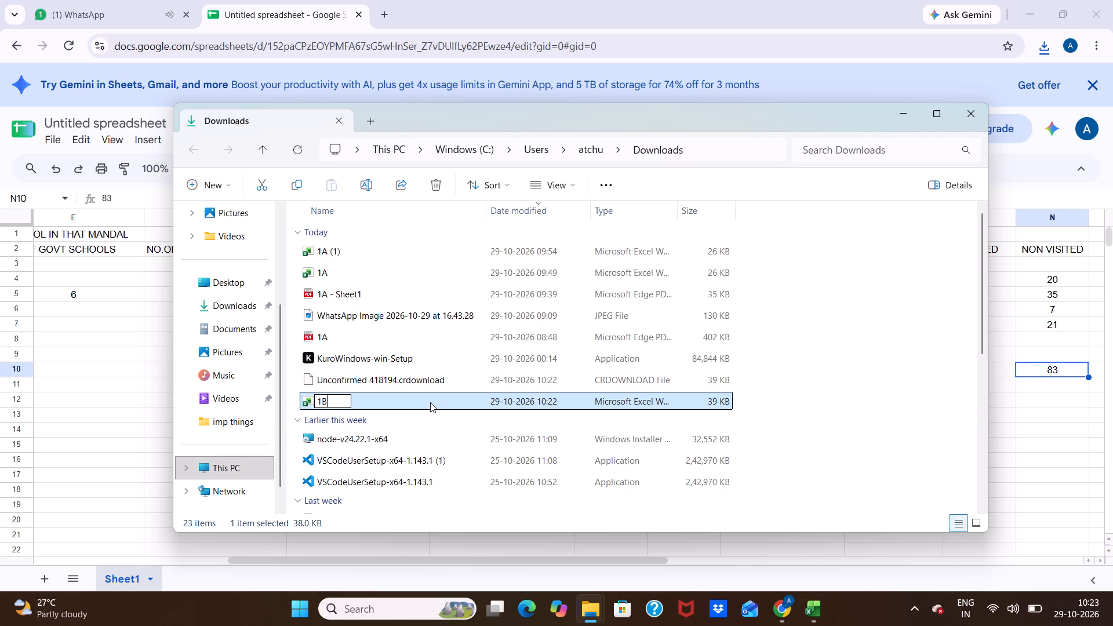
Open the 1B workbook in Excel and look over its columns from S.NO through the private schools' totals.
double_click(430, 402)
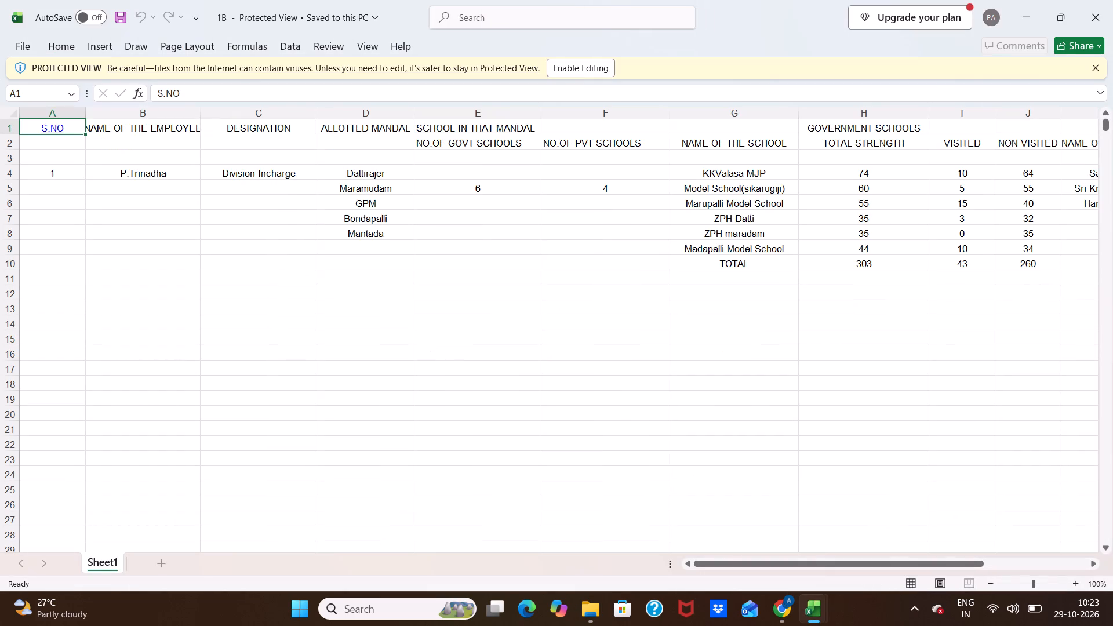
scroll(430, 402, left, 5)
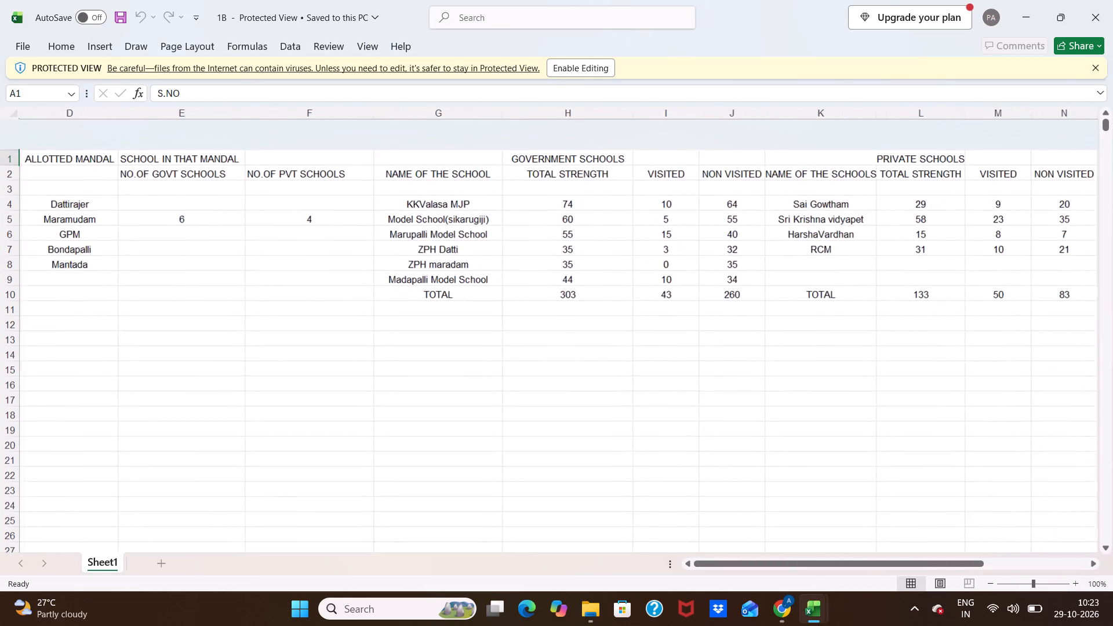
scroll(430, 402, right, 1)
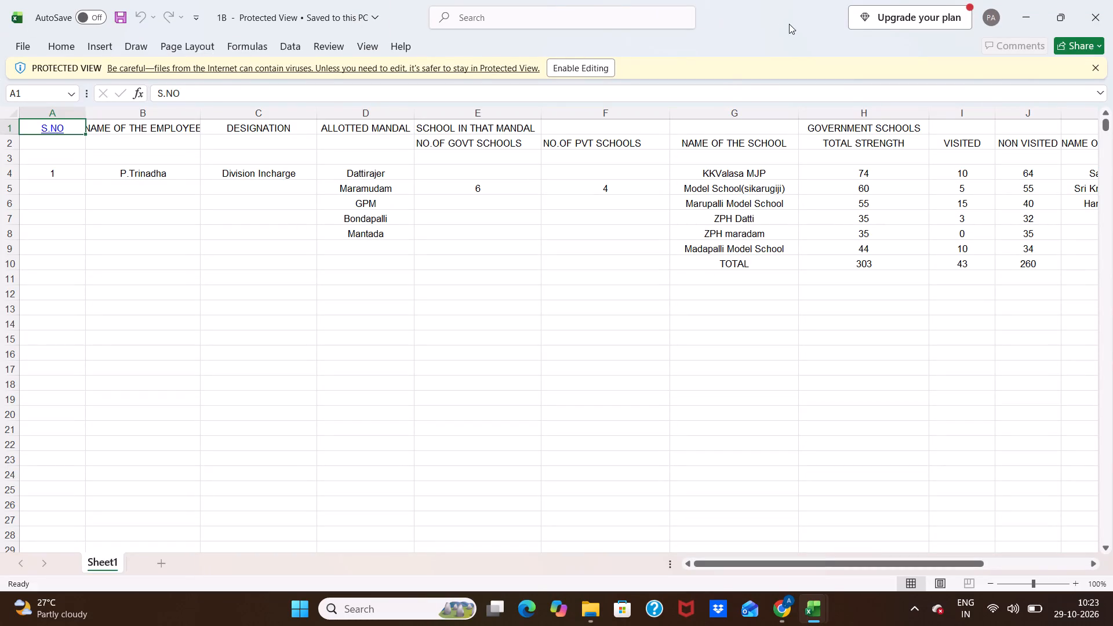
Open the sharing options for the 1B workbook.
click(1068, 42)
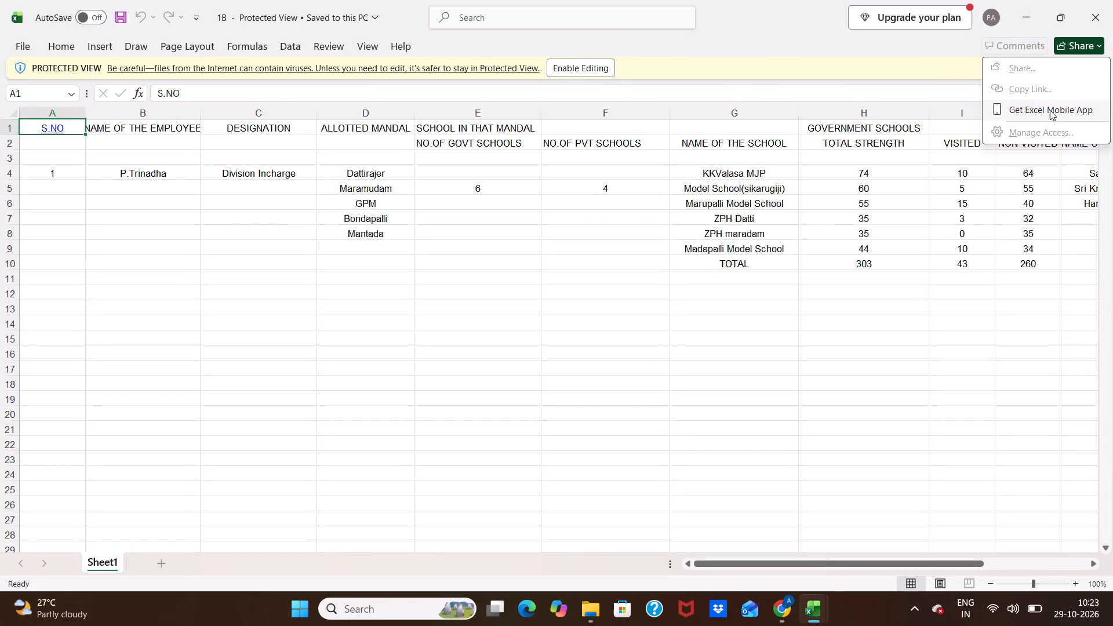
Close the 1B workbook, leaving the 1A workbook open.
click(1089, 20)
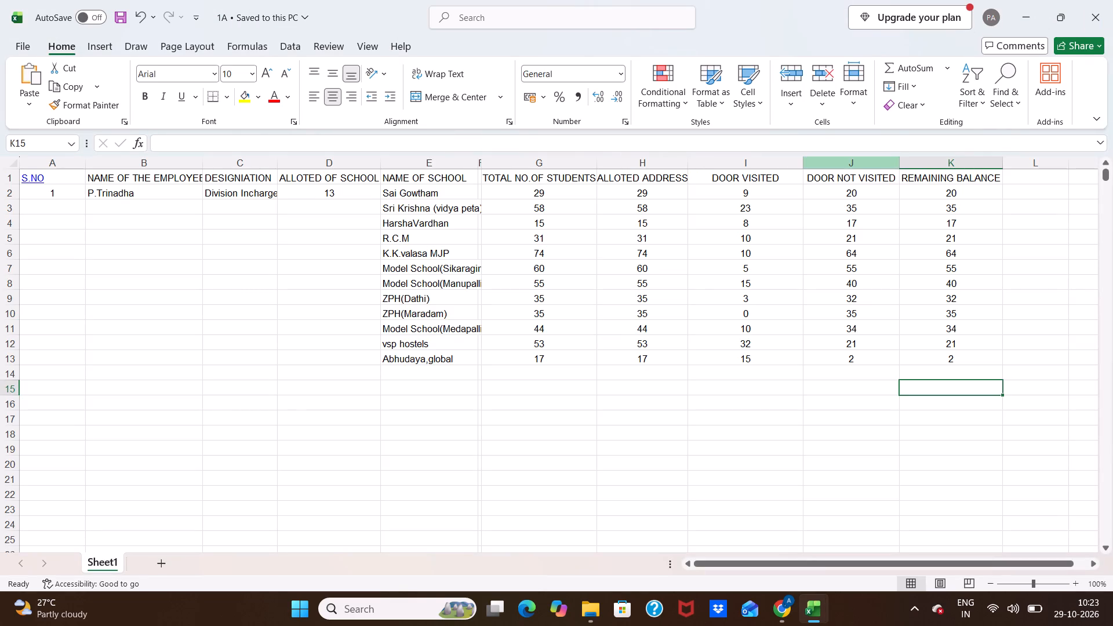
Bring up the open Google Chrome windows to switch back to the Google Sheets spreadsheets.
click(777, 606)
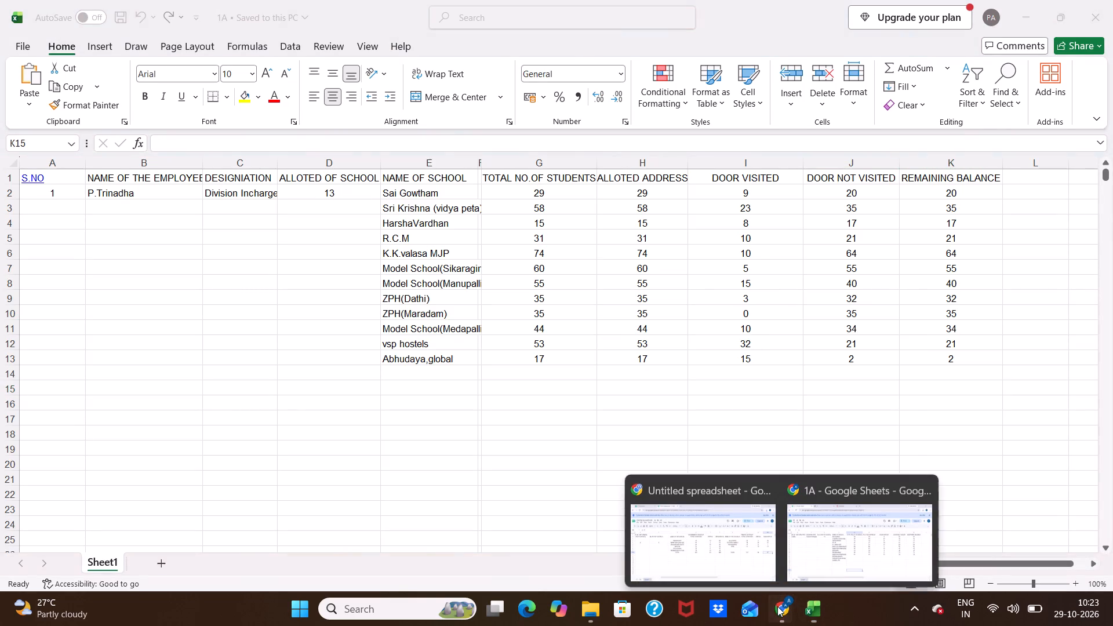
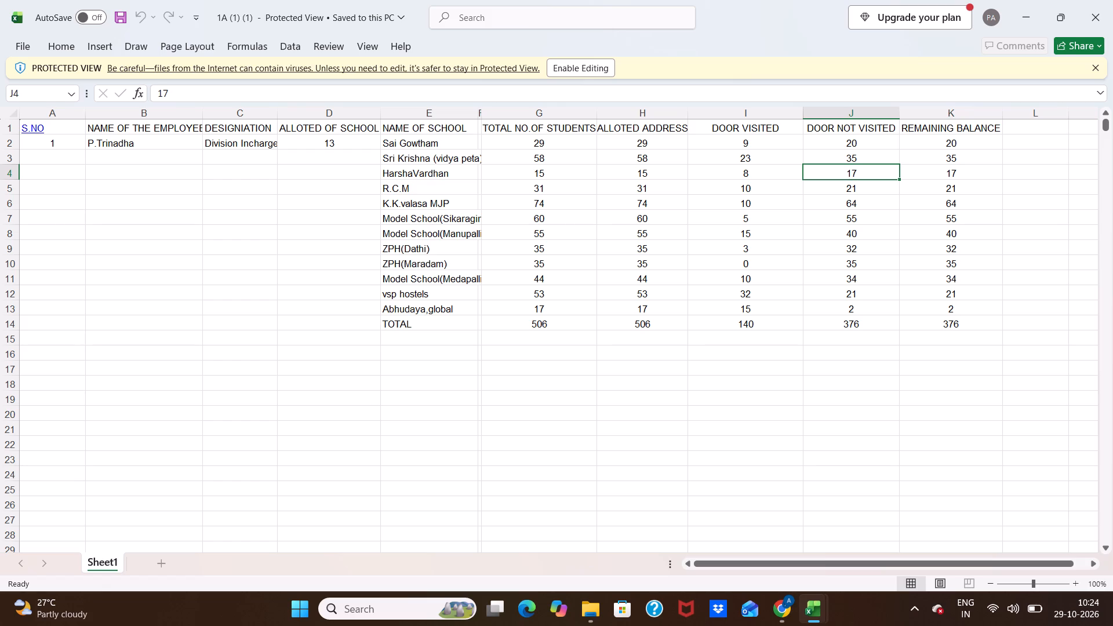
Take the 1A (1) (1) workbook out of Protected View by enabling editing.
click(853, 177)
click(580, 63)
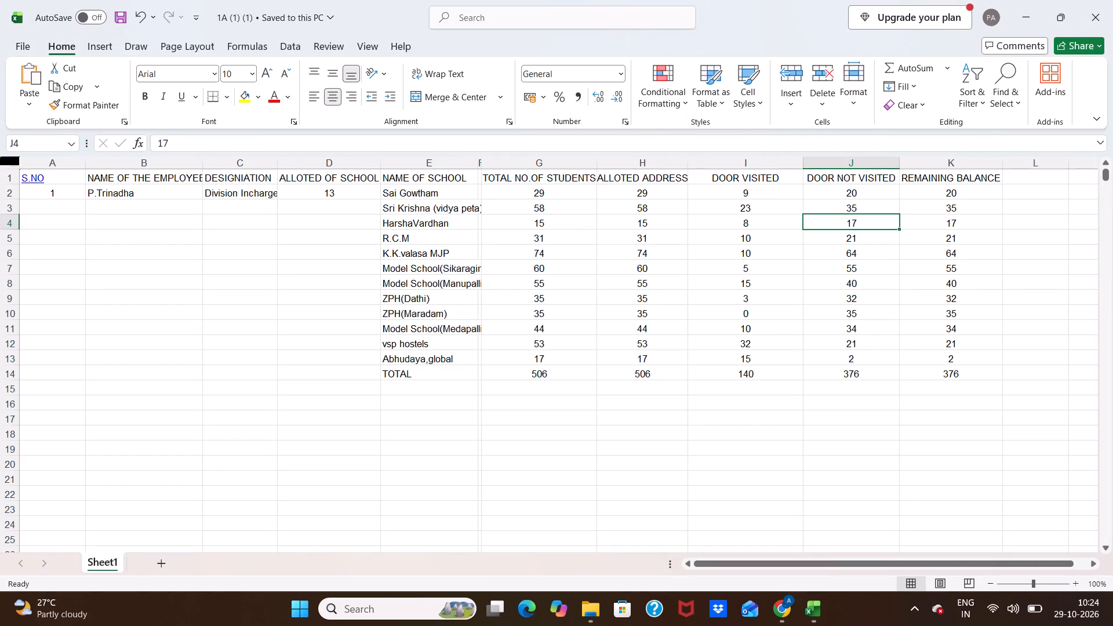
In the HarshaVardhan school row, set both DOOR NOT VISITED and REMAINING BALANCE to 7.
click(854, 224)
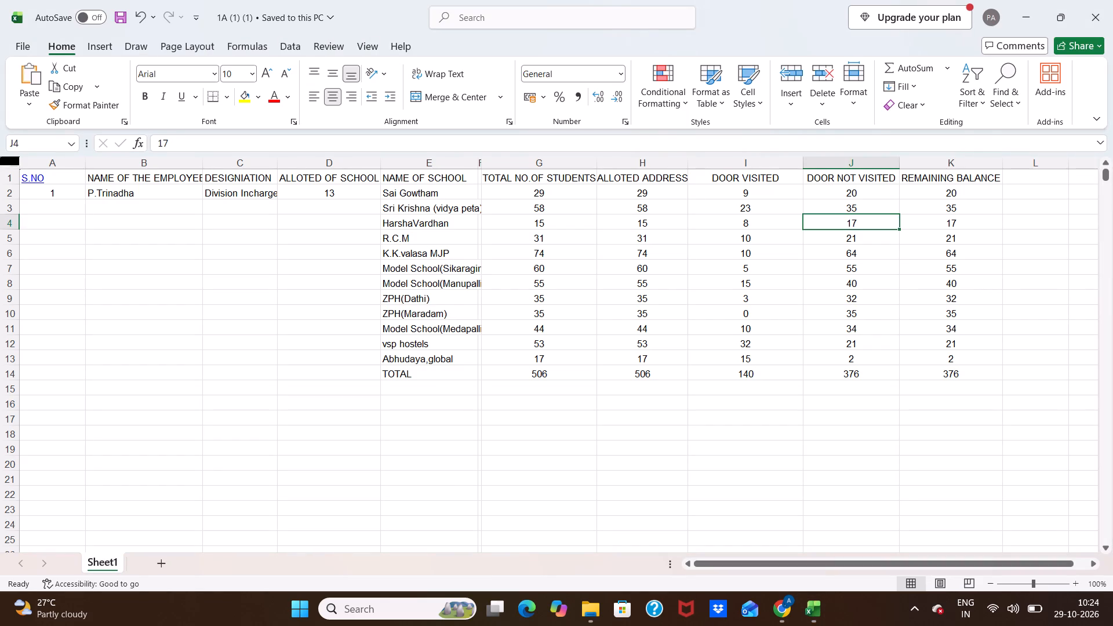
click(850, 224)
double_click(866, 227)
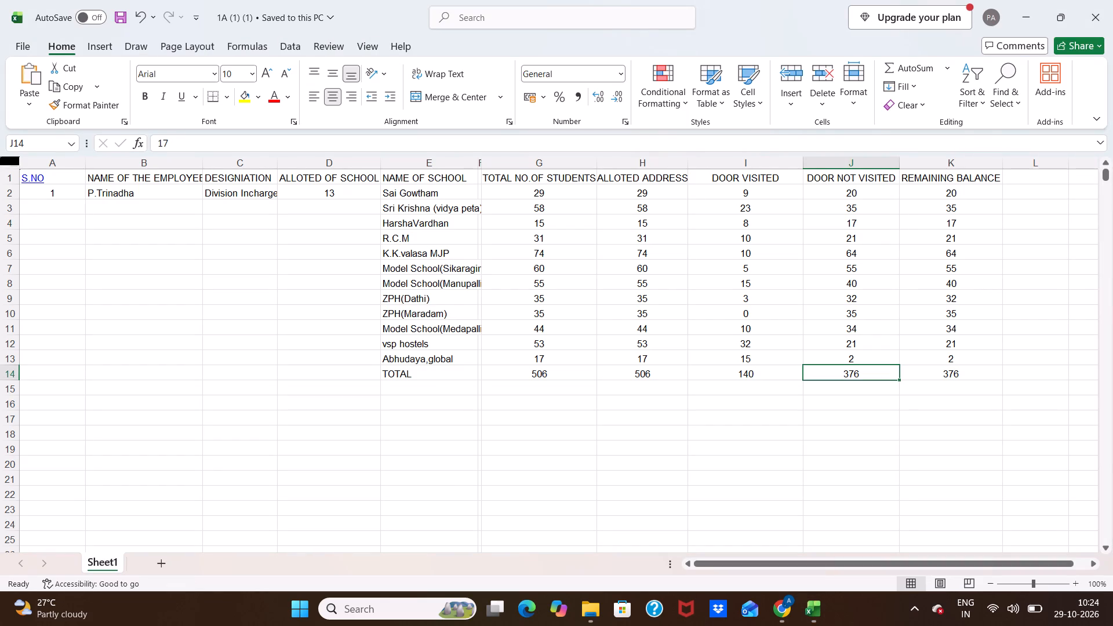
double_click(860, 221)
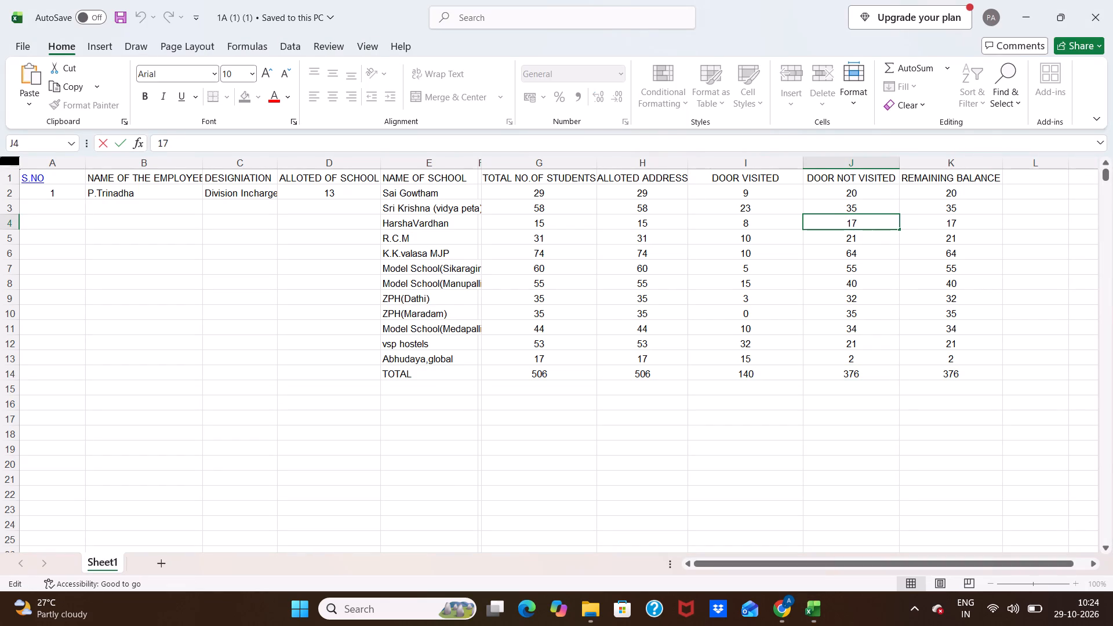
key(BackSpace)
key(BackSpace)
key(7)
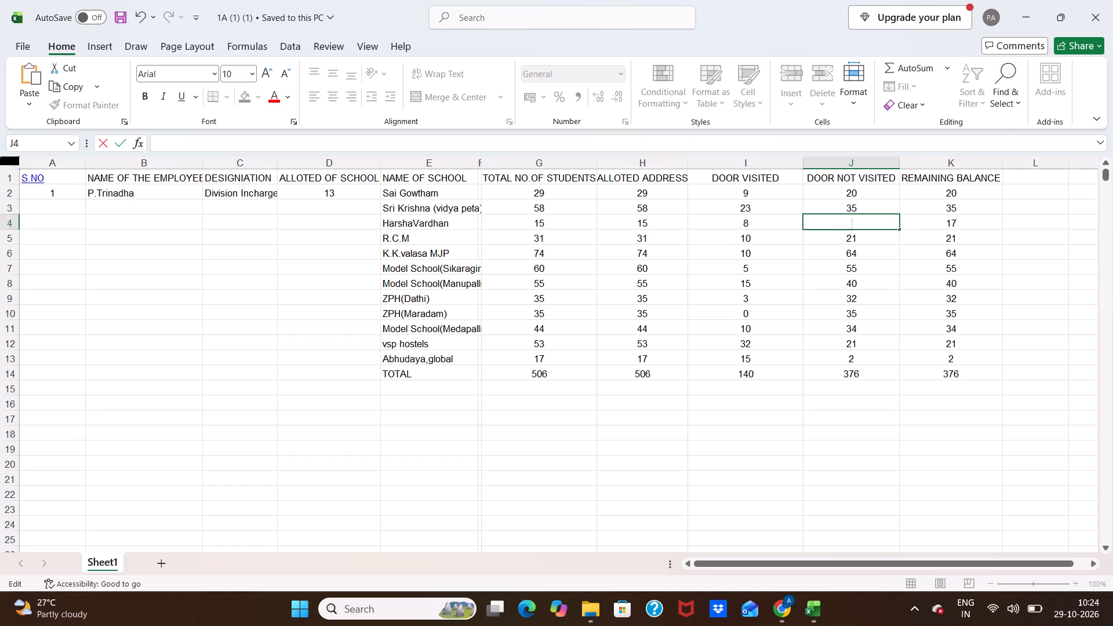
double_click(963, 224)
key(BackSpace)
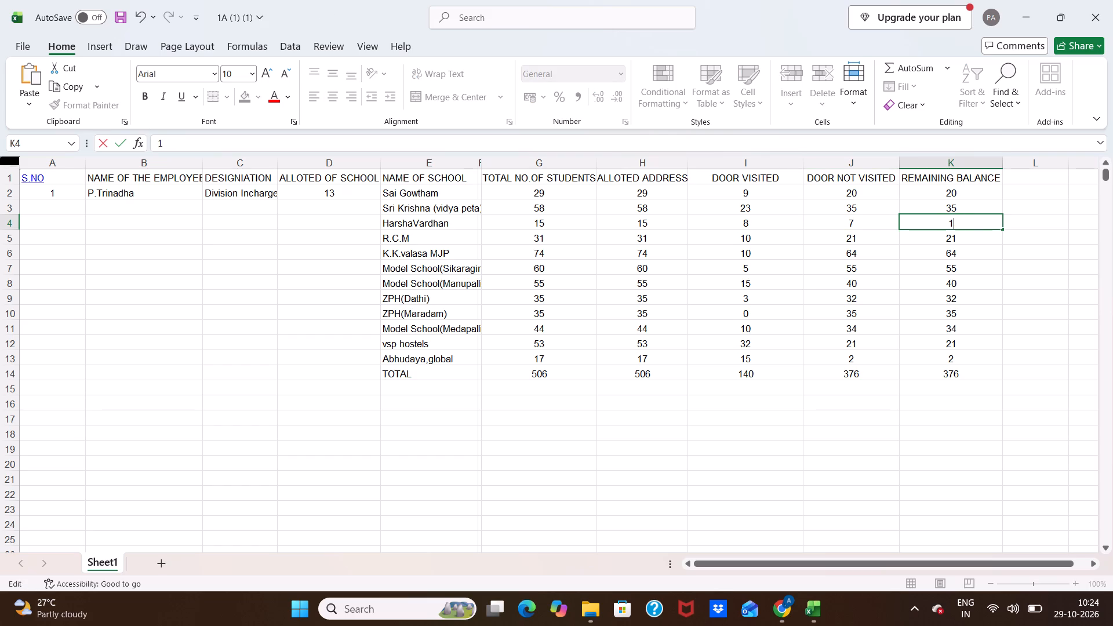
key(BackSpace)
key(7)
In the TOTAL row, set both DOOR NOT VISITED and REMAINING BALANCE to 366, and save the workbook.
double_click(859, 373)
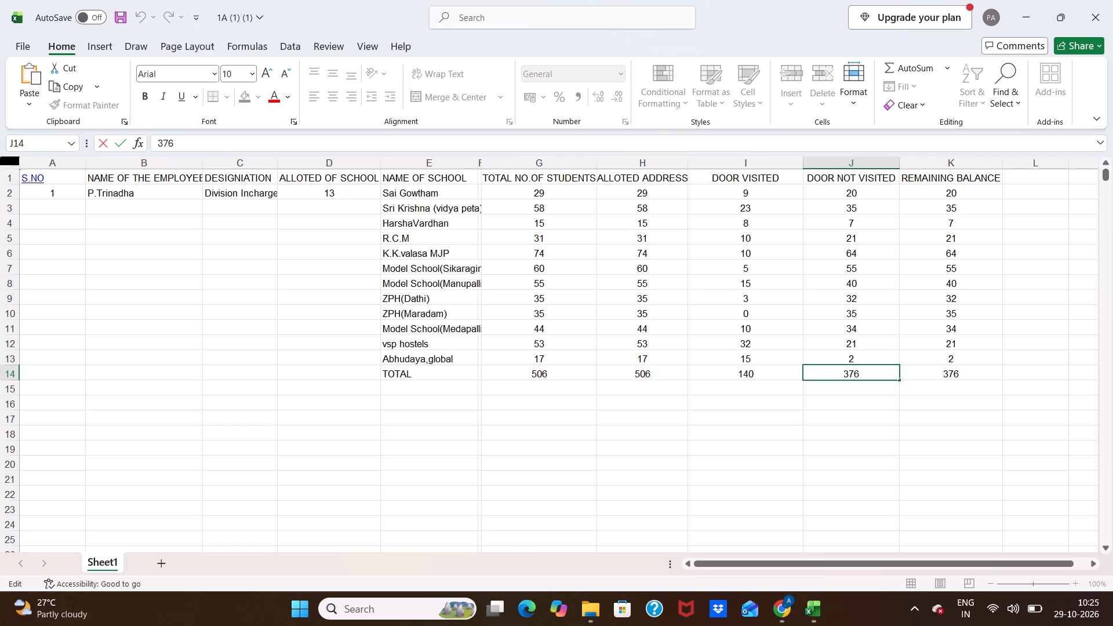
key(BackSpace)
key(BackSpace)
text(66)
click(941, 370)
key(BackSpace)
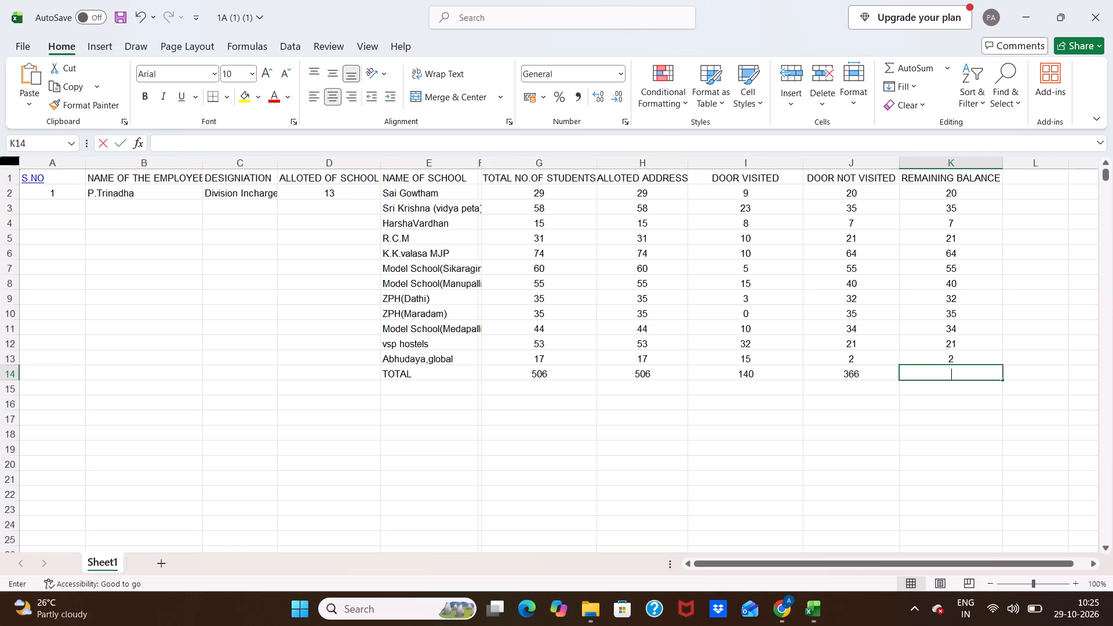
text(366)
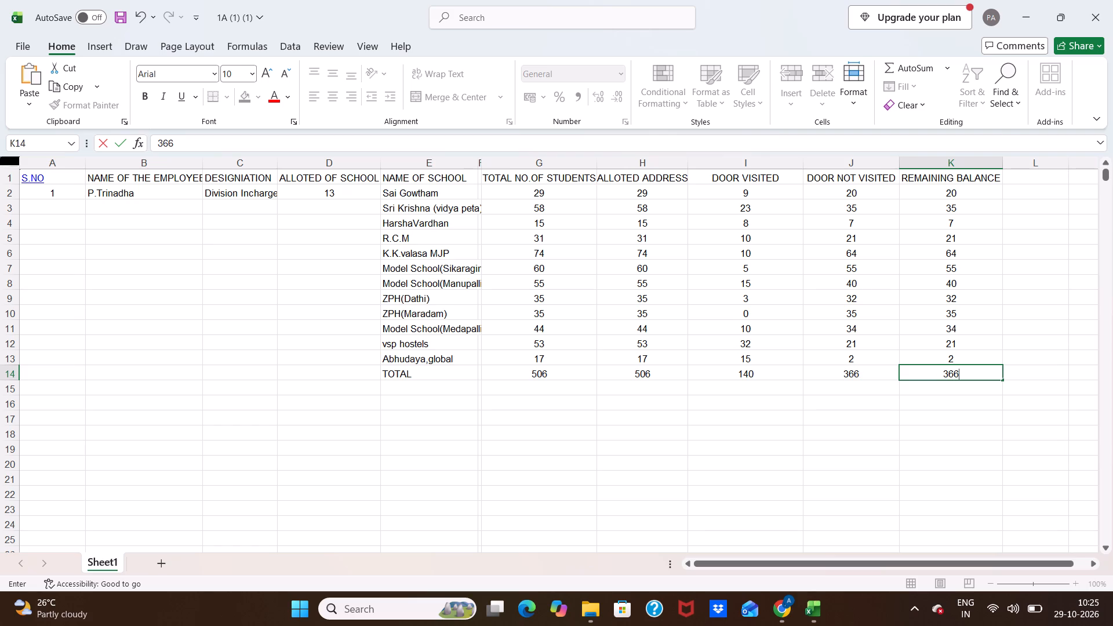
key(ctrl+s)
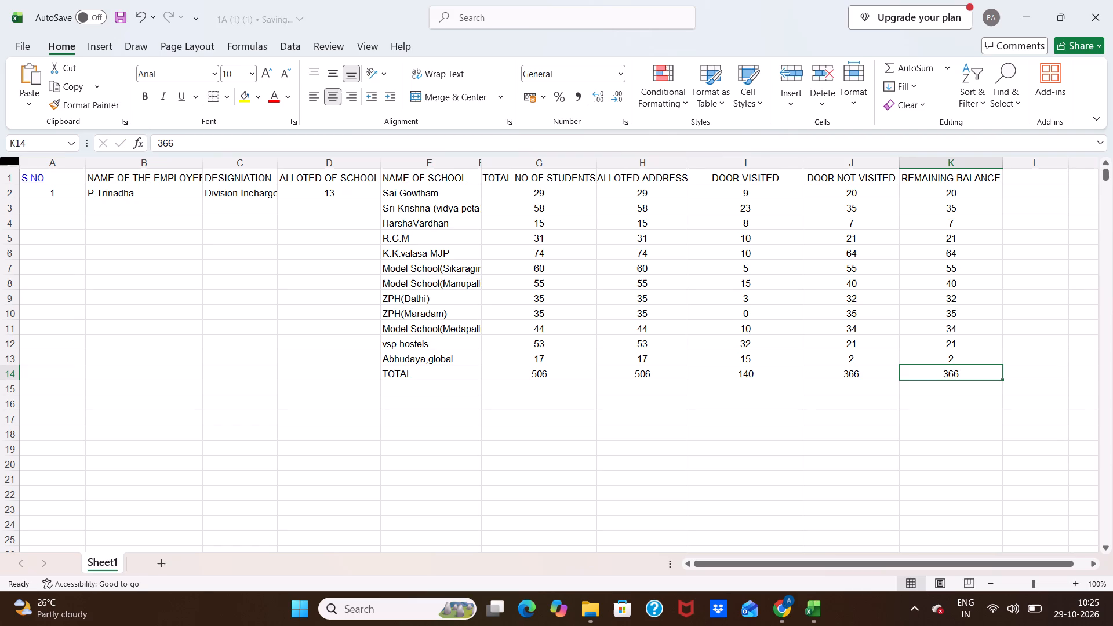
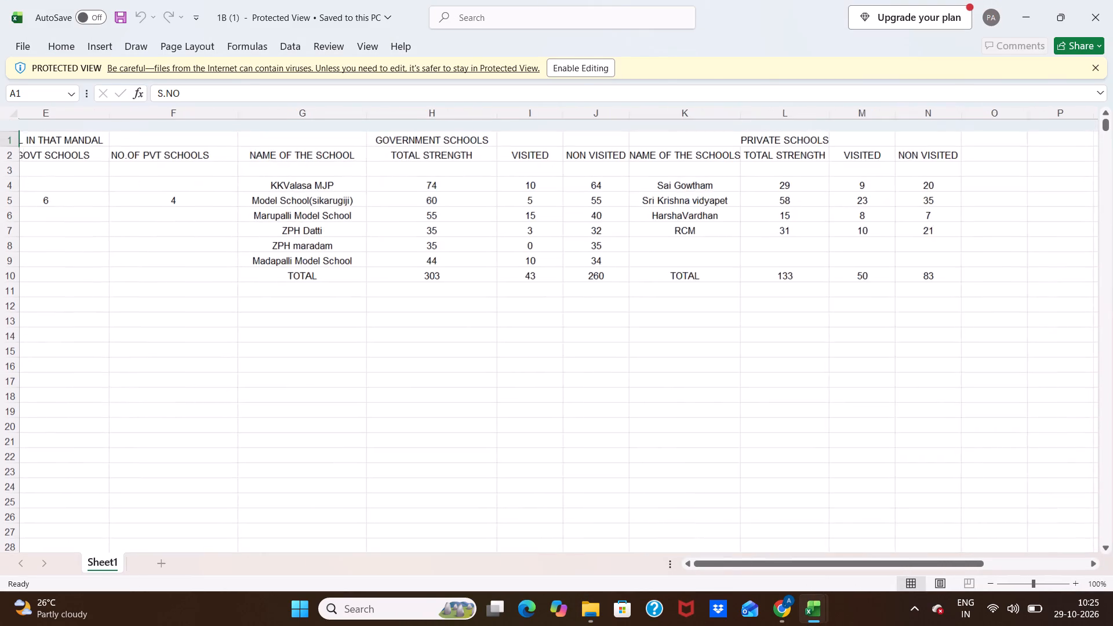
Enable editing of the protected 1B (1) workbook so that the private schools' cells can be changed.
click(674, 235)
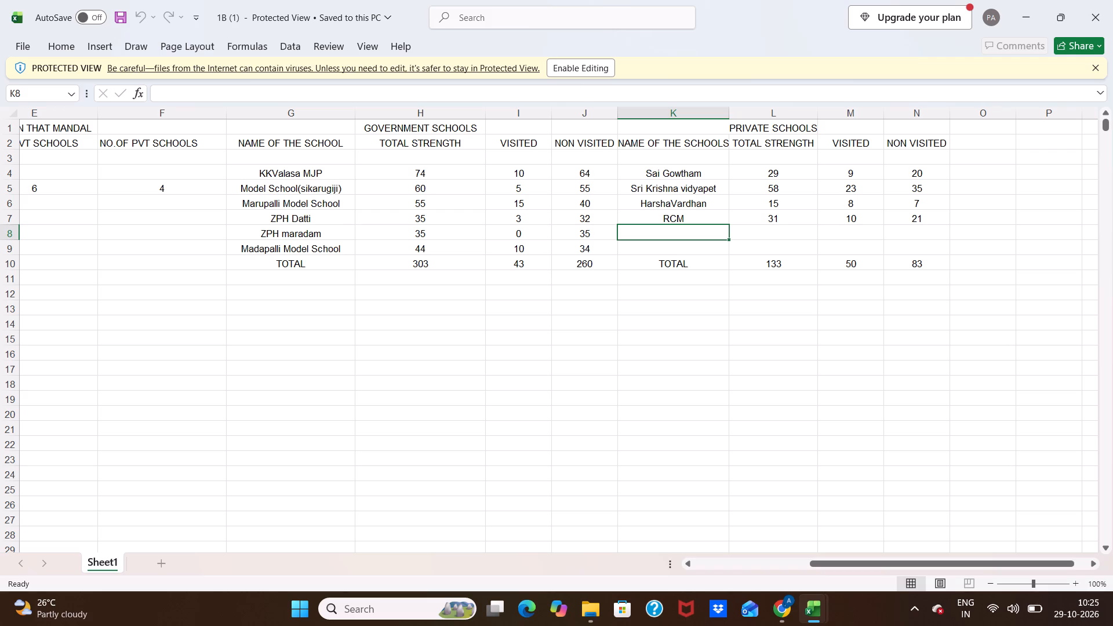
double_click(674, 235)
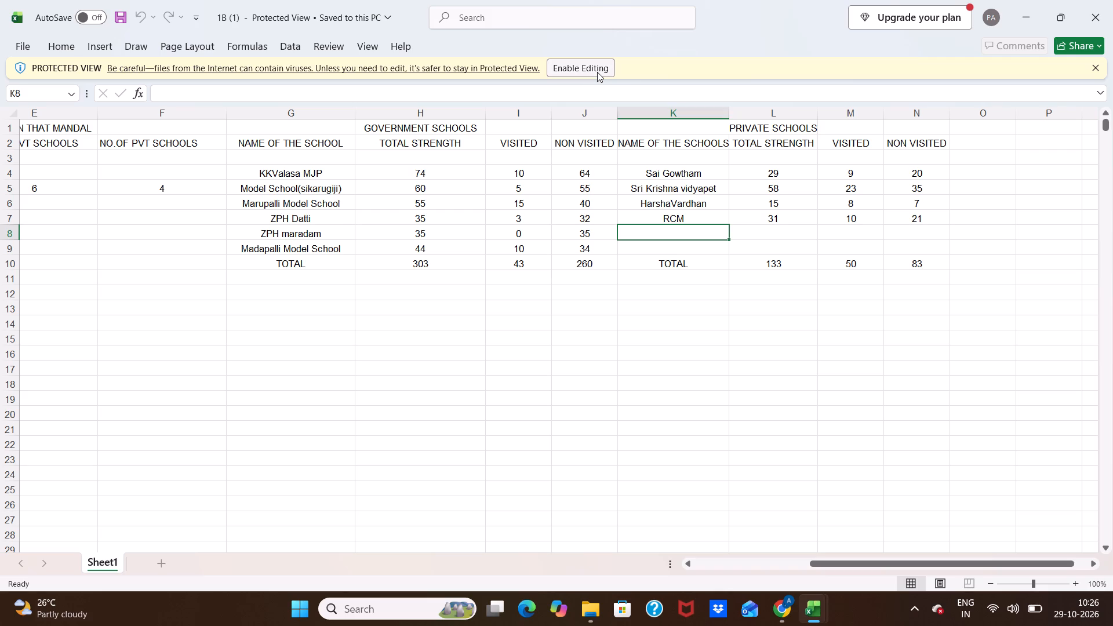
click(597, 72)
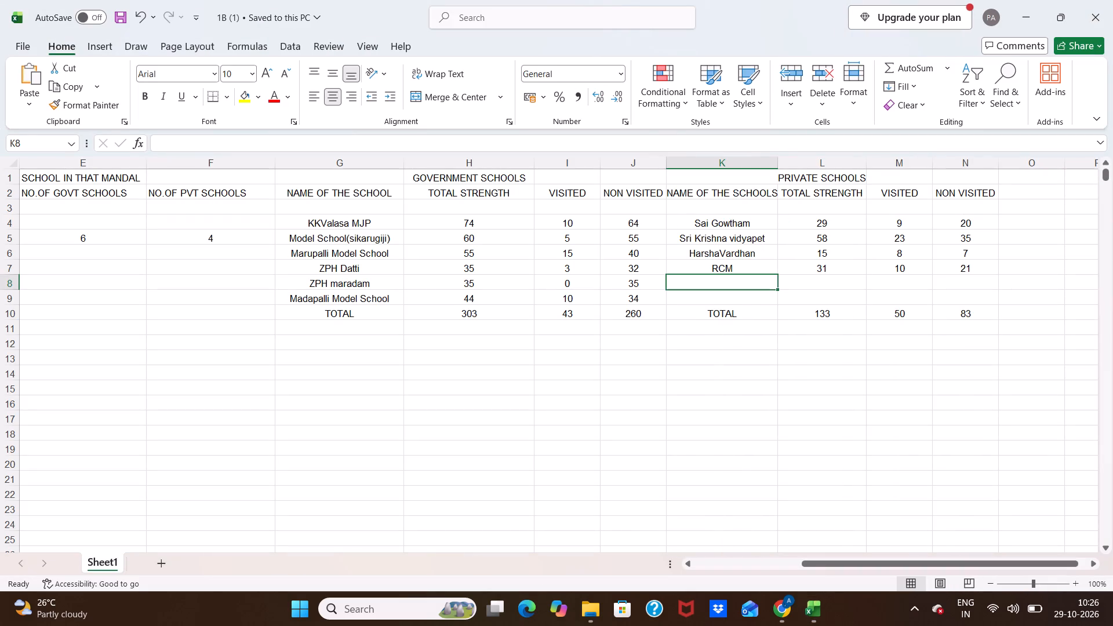
Add the private school names "VSP hostels" and "Abhyudya ,global" in the two empty rows below RCM.
click(697, 278)
click(700, 284)
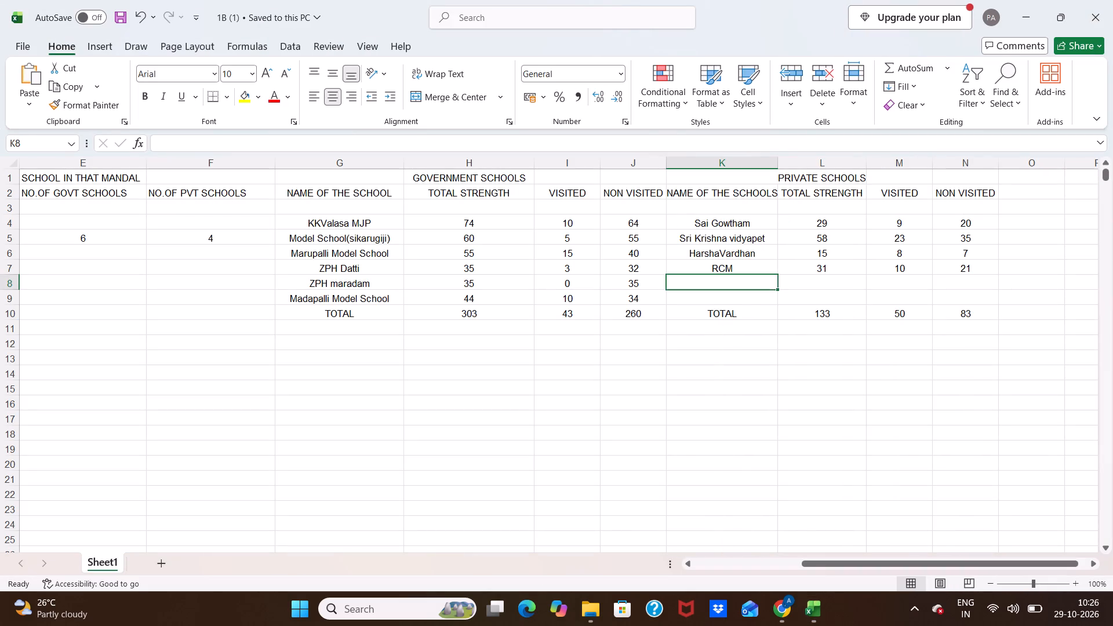
triple_click(700, 284)
text(VSP)
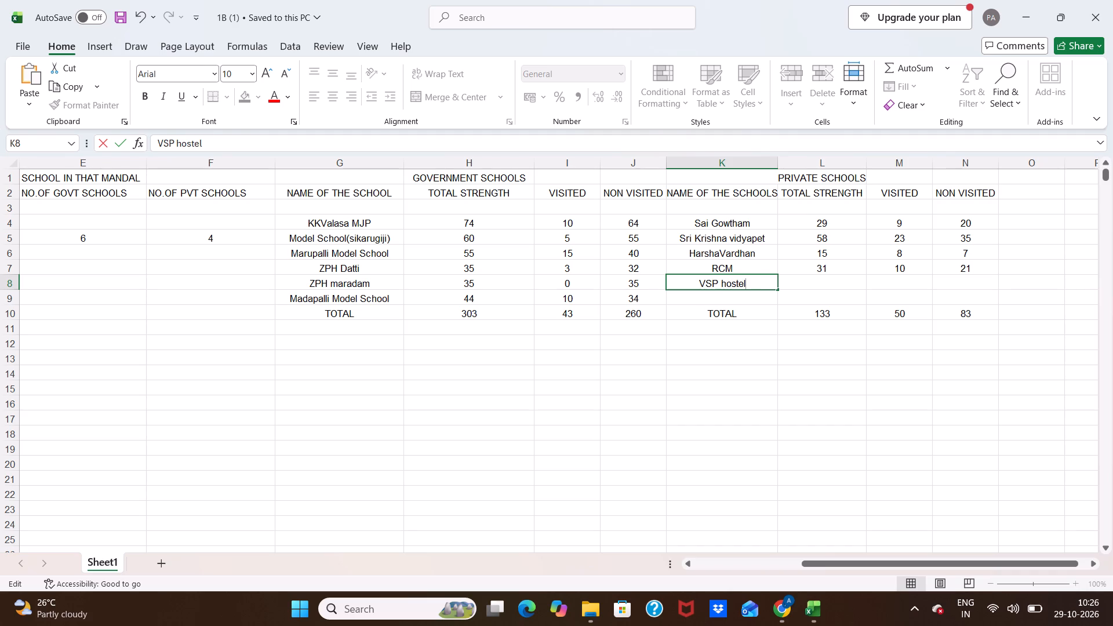
key(Right)
key(Down)
click(716, 295)
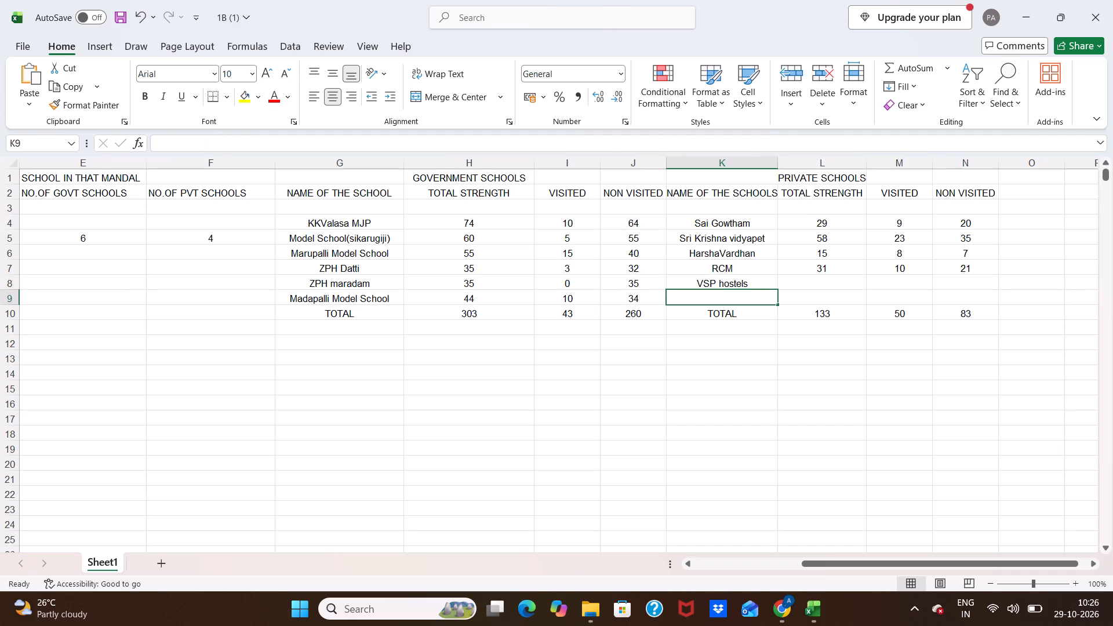
text(bh)
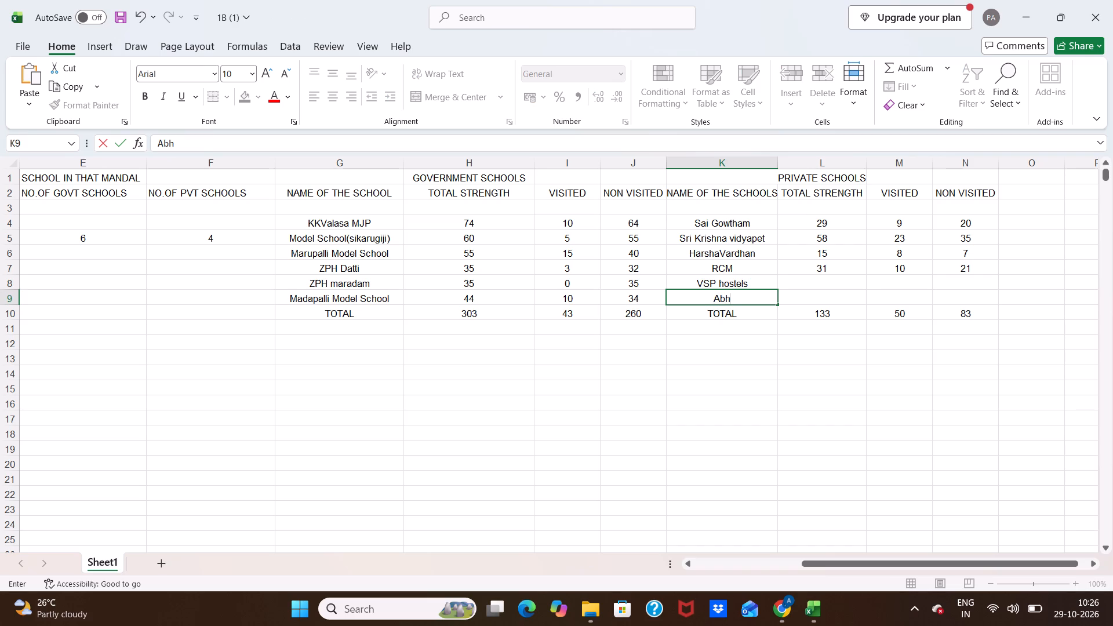
text(yudya)
key(space)
text(,global)
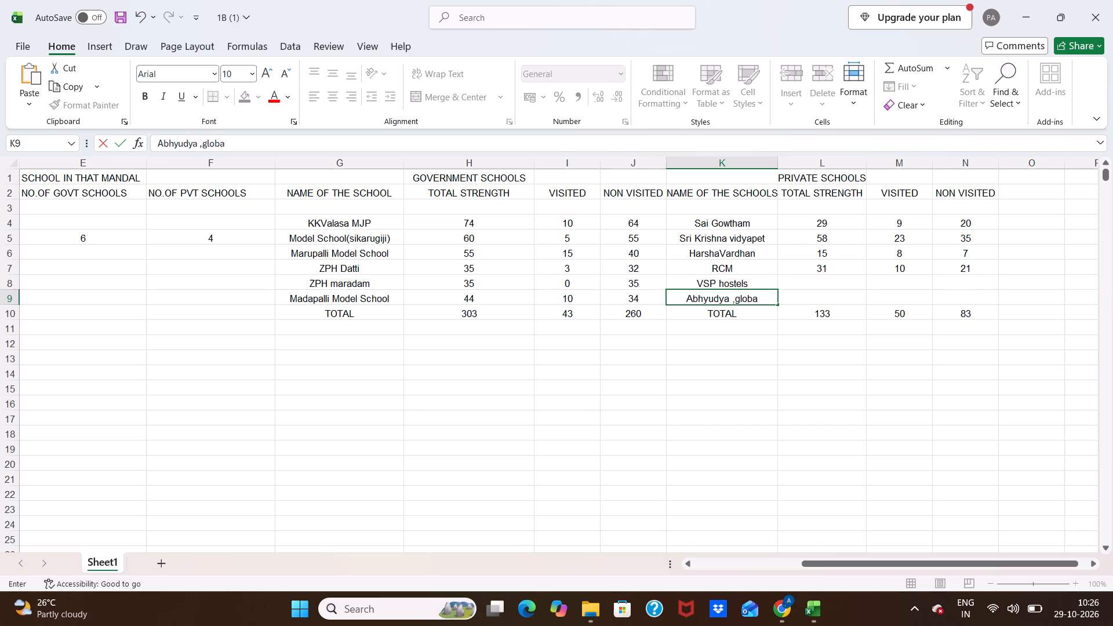
Enter private-school TOTAL STRENGTH values of 53 for VSP hostels and 17 for Abhyudya ,global.
click(810, 279)
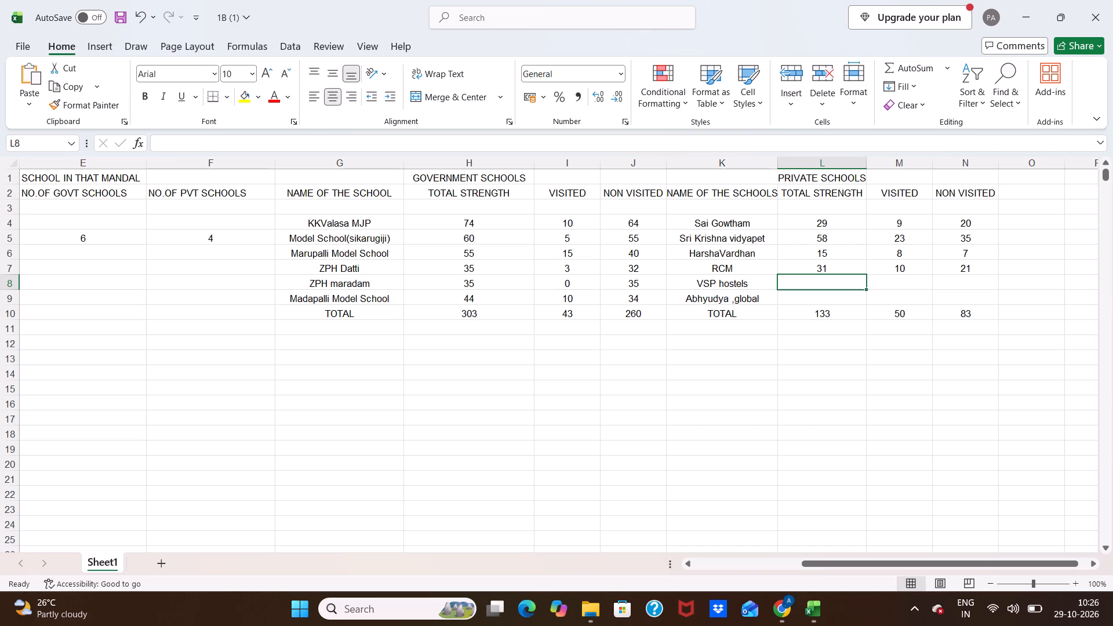
text(53)
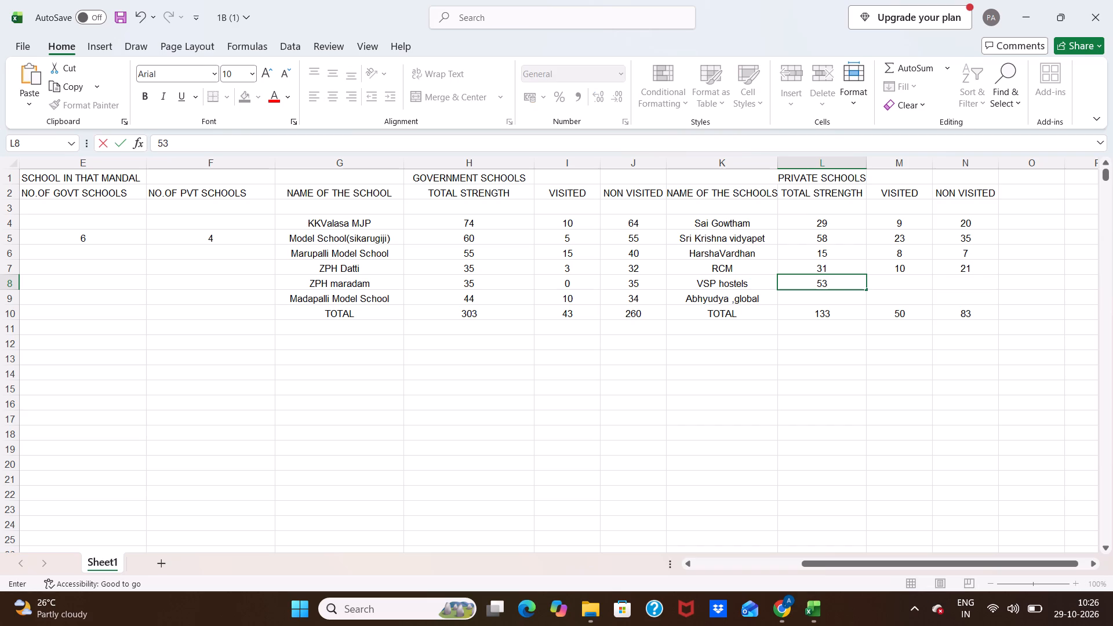
key(Down)
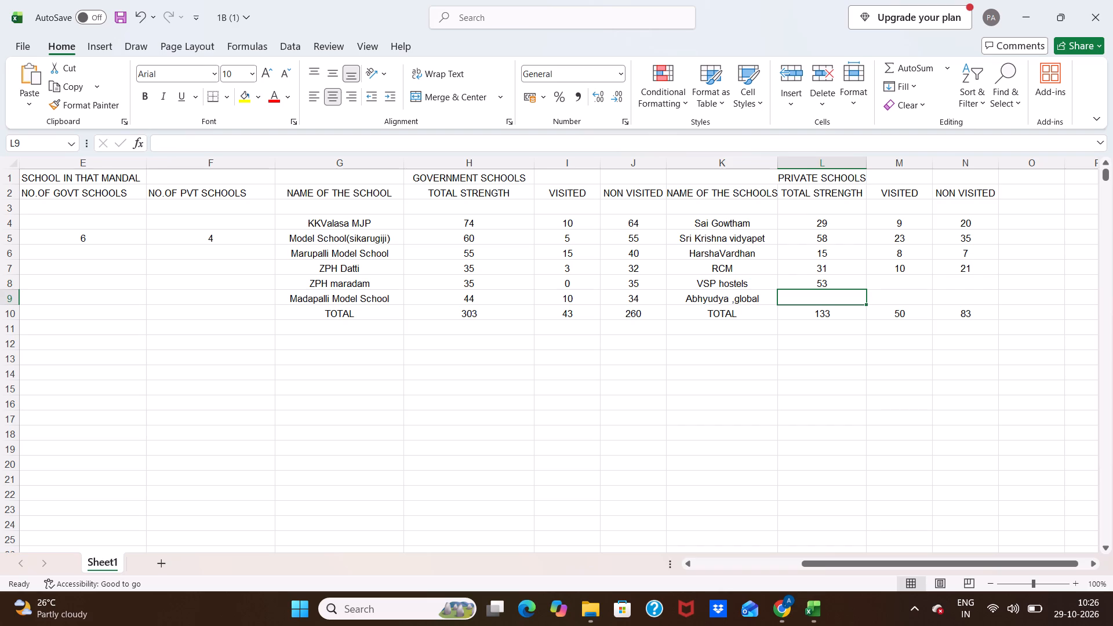
text(17)
key(Right)
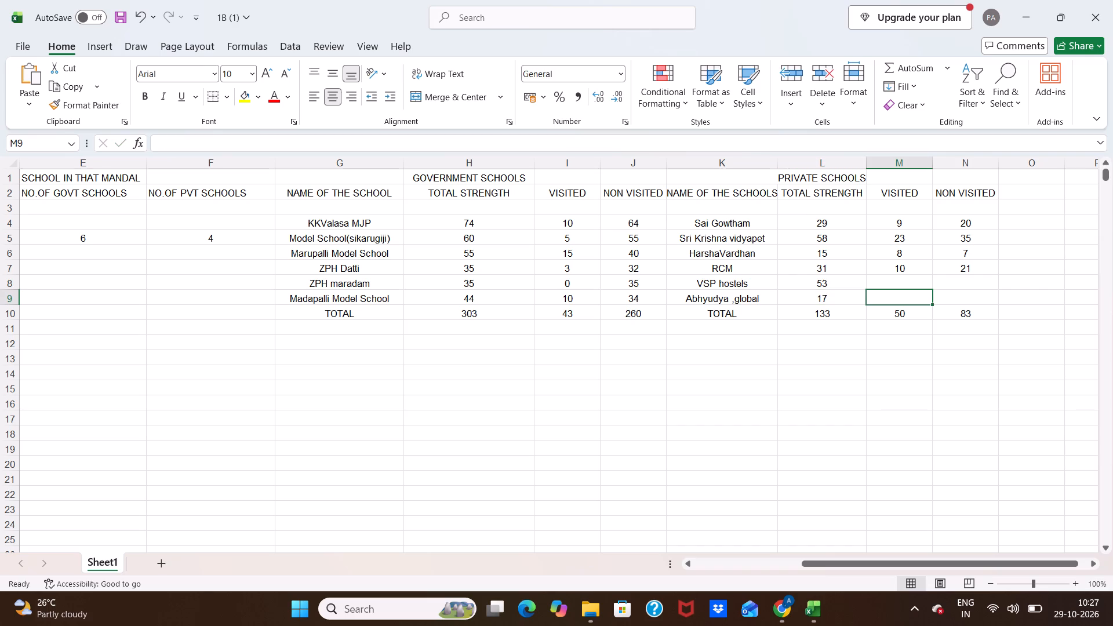
Enter private-school VISITED values of 32 for VSP hostels and 15 for Abhyudya ,global.
key(Up)
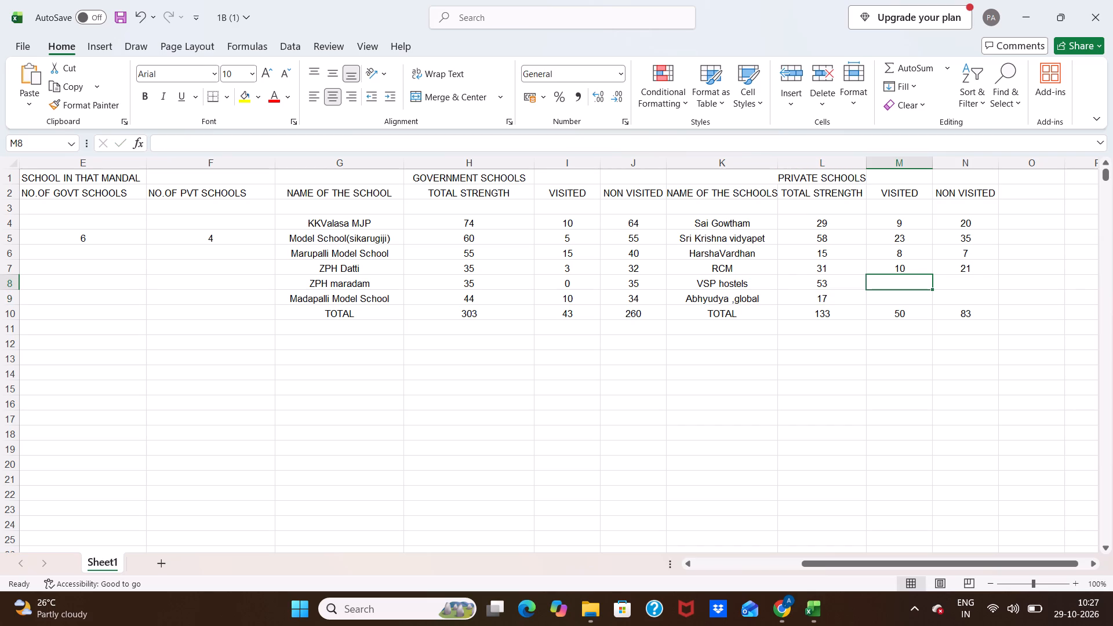
text(32)
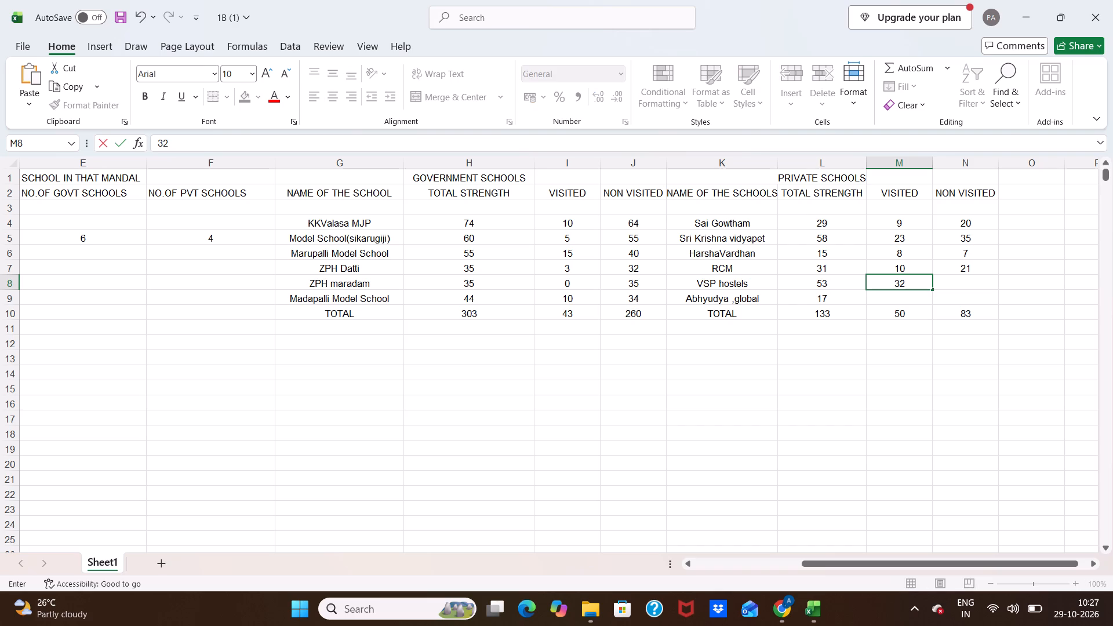
key(Down)
text(15)
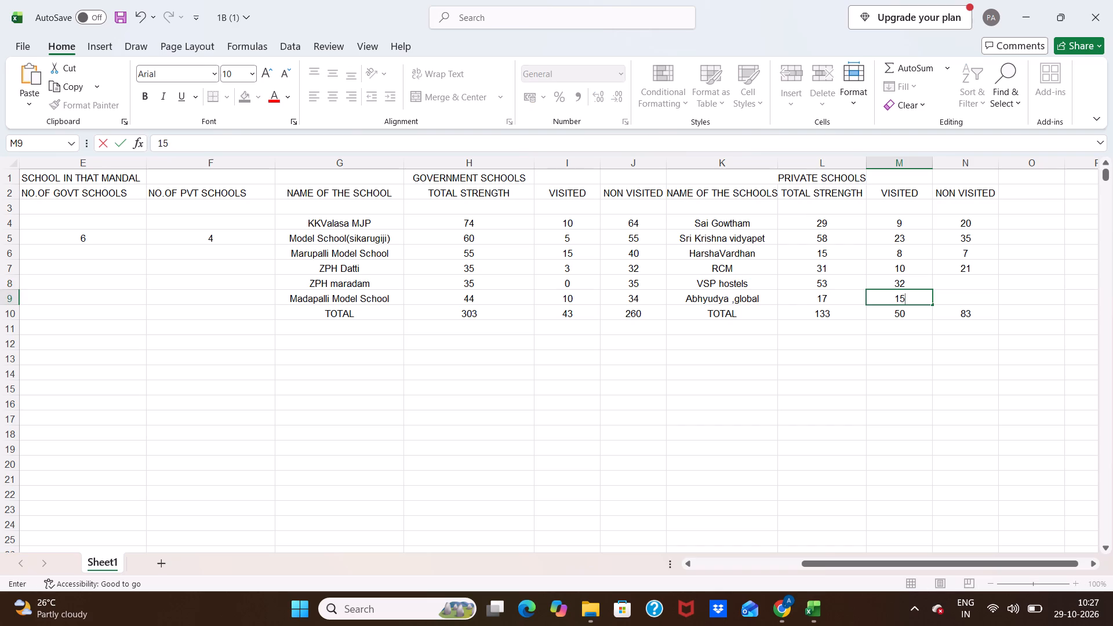
key(Right)
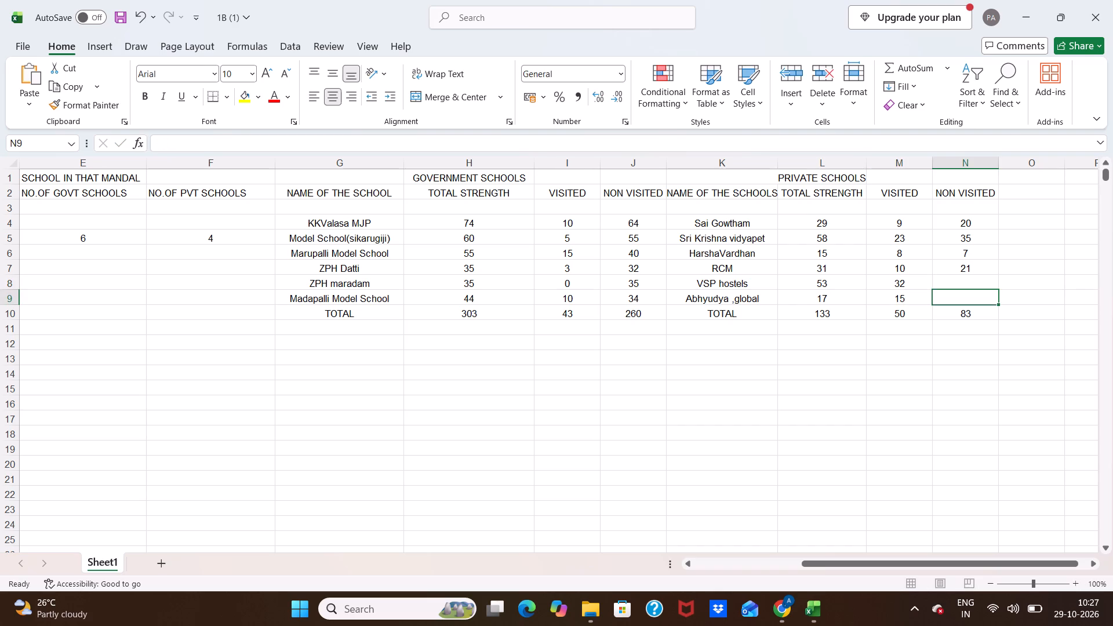
Enter private-school NON VISITED values of 21 for VSP hostels and 2 for Abhyudya ,global.
key(Up)
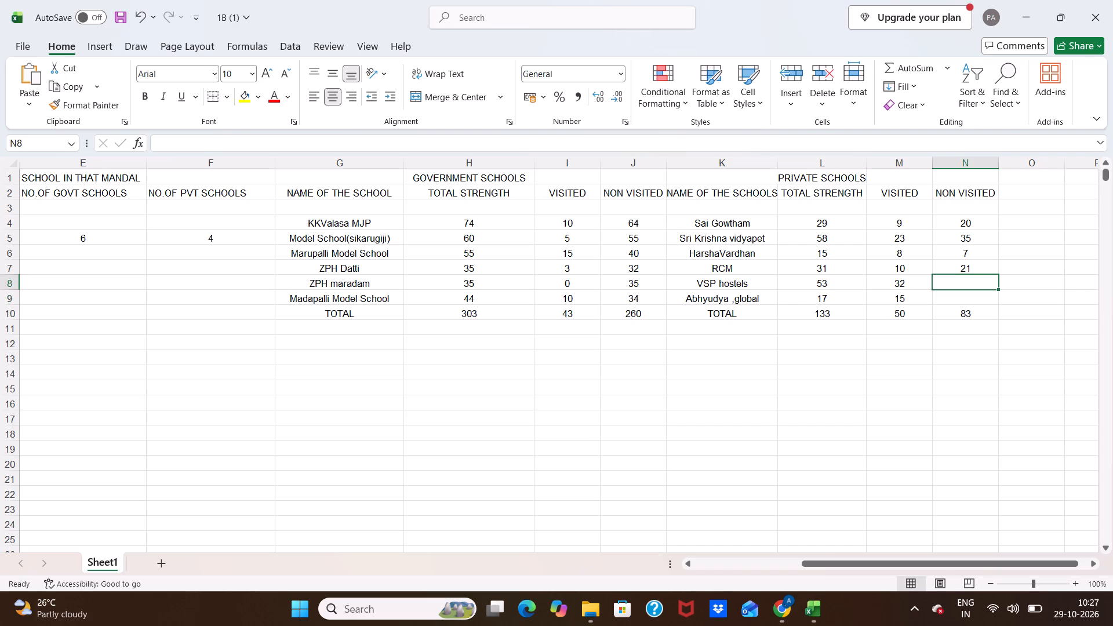
text(21)
key(Down)
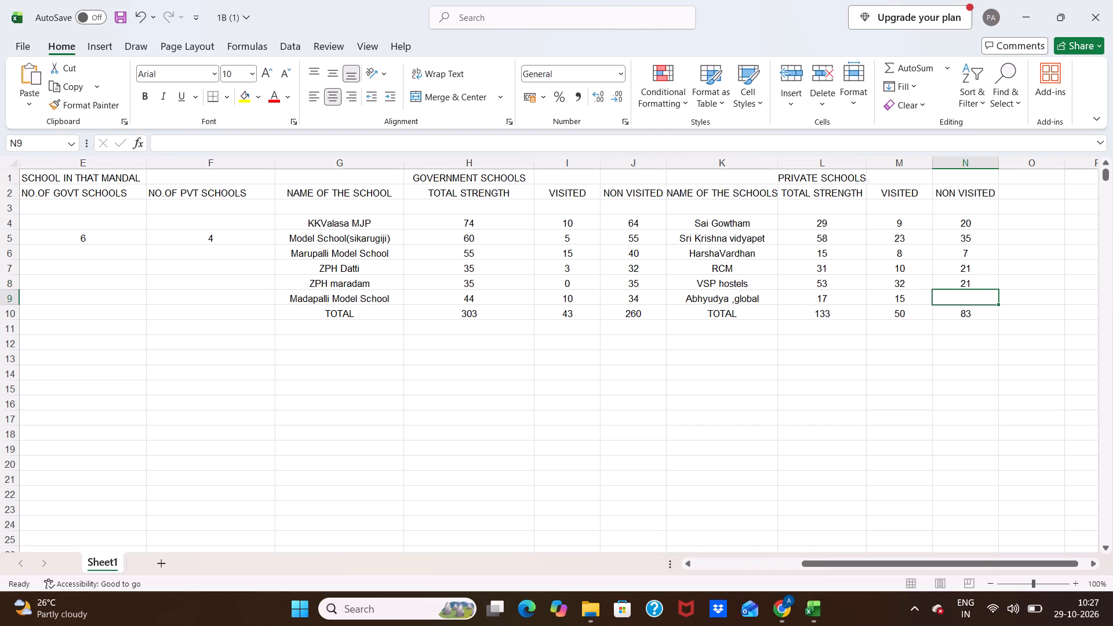
key(2)
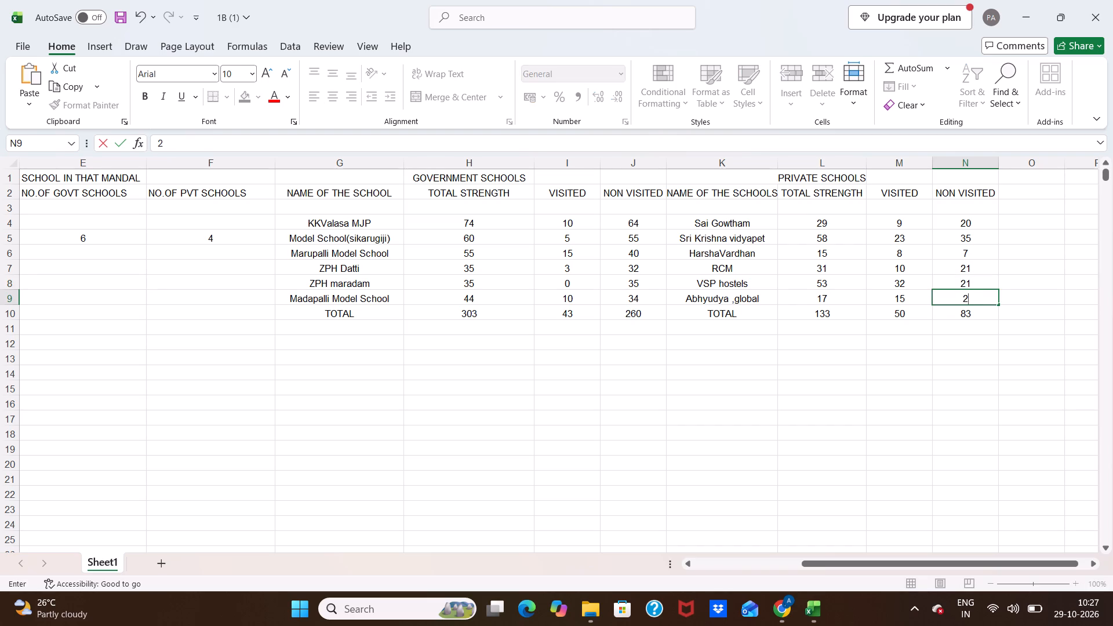
Save the 1B workbook.
key(ctrl+s)
key(ctrl+s)
key(ctrl+s)
key(ctrl+s)
key(ctrl+s)
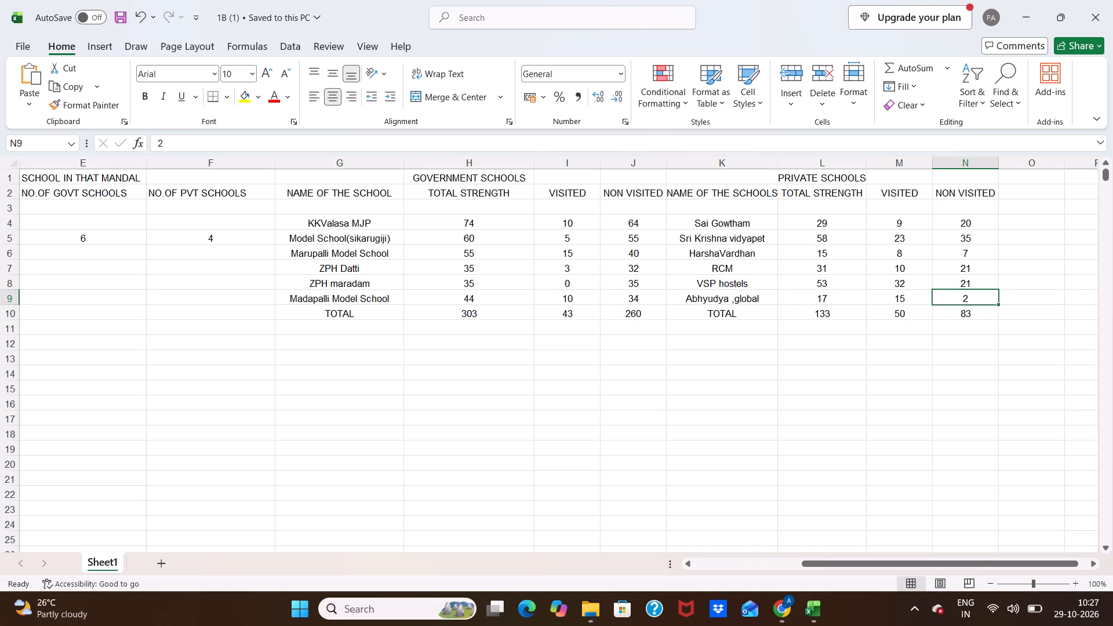
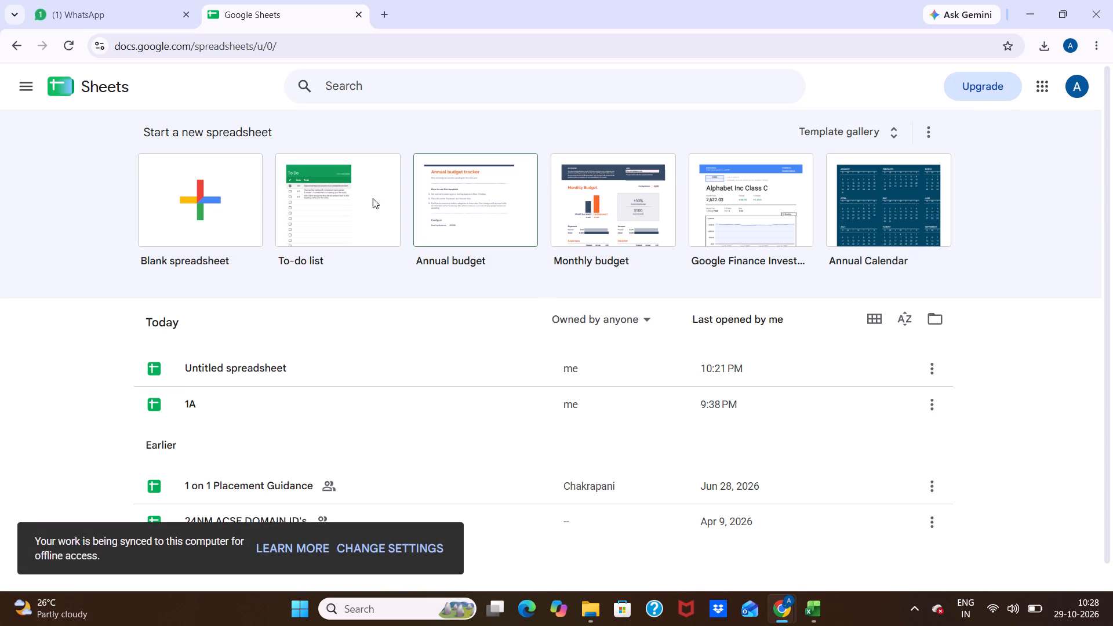
Switch to Google Sheets, create a new blank spreadsheet and dismiss the Tables suggestions.
click(241, 173)
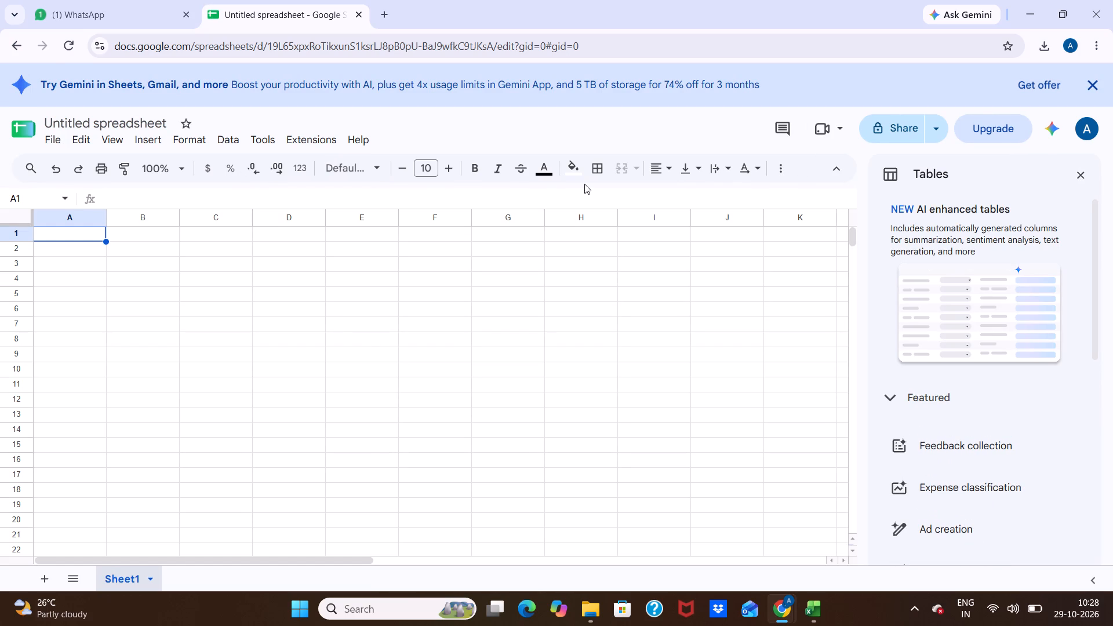
click(1077, 179)
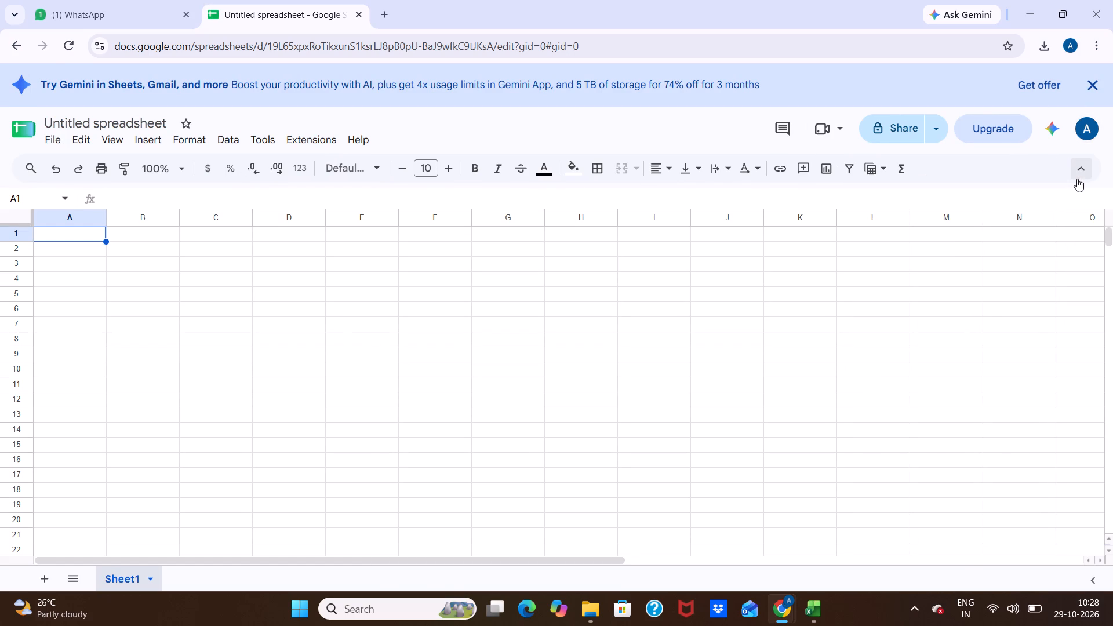
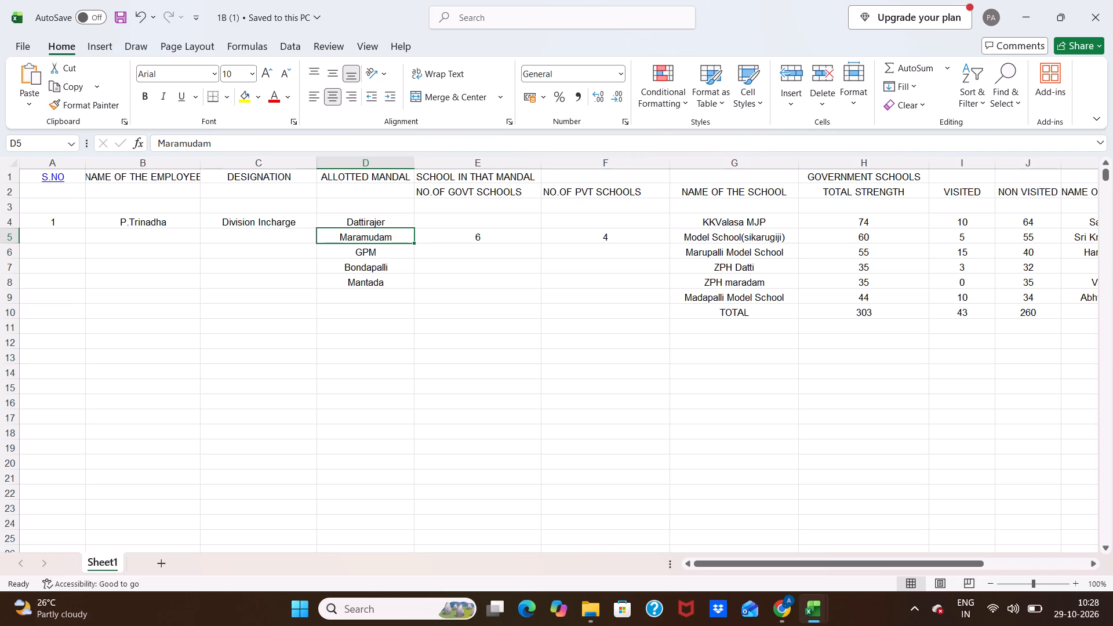
Correct the allotted mandal name in cell D5 to Marakamudam and save the workbook.
double_click(358, 241)
double_click(358, 240)
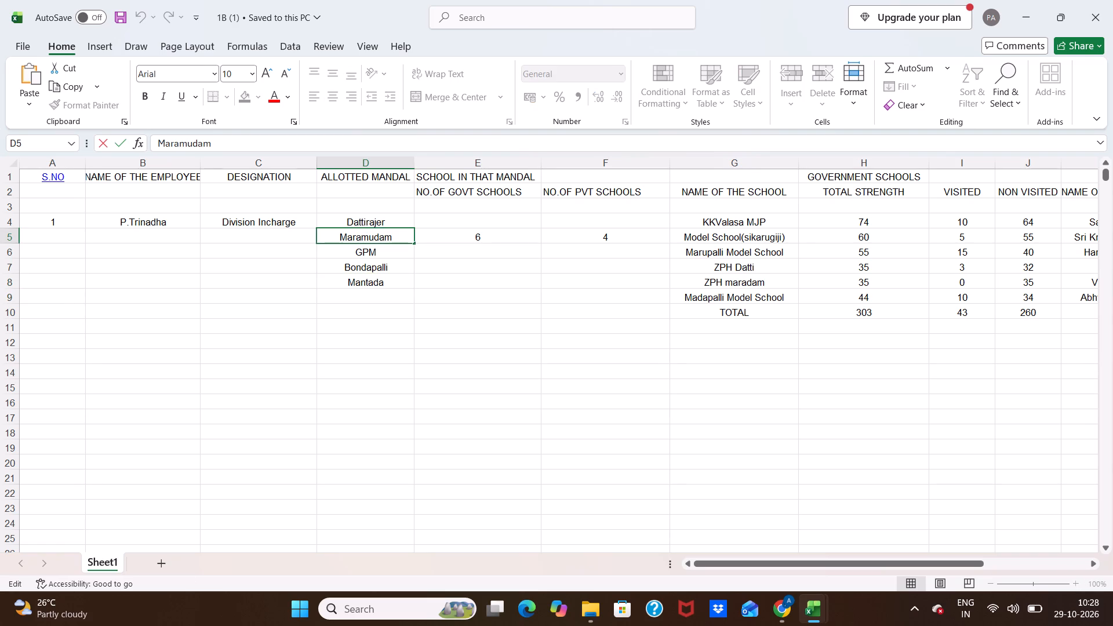
key(Right)
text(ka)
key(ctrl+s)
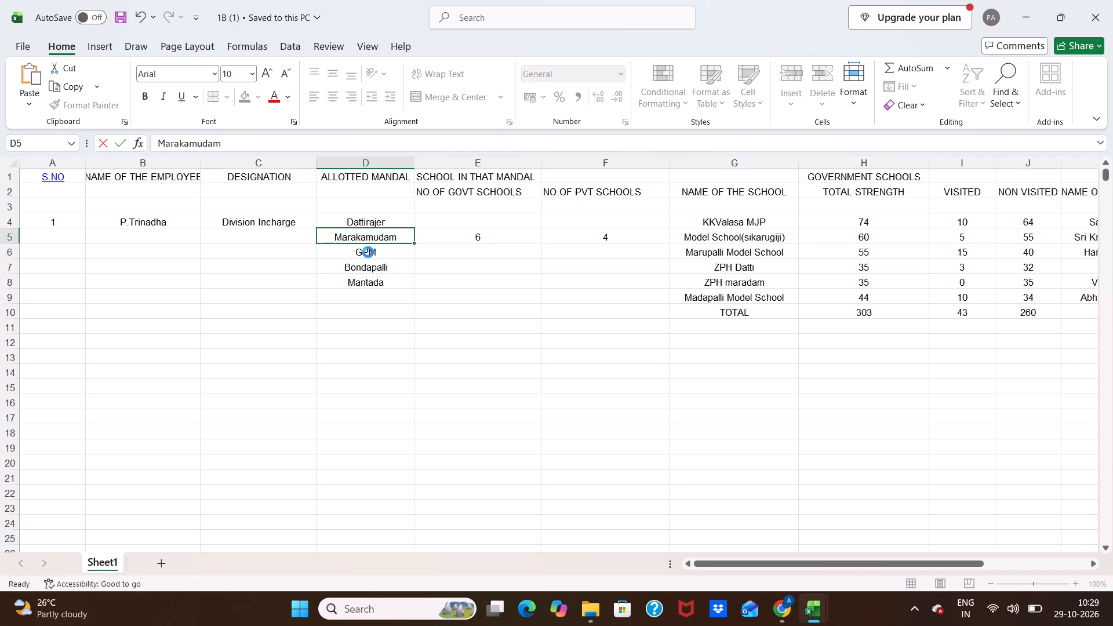
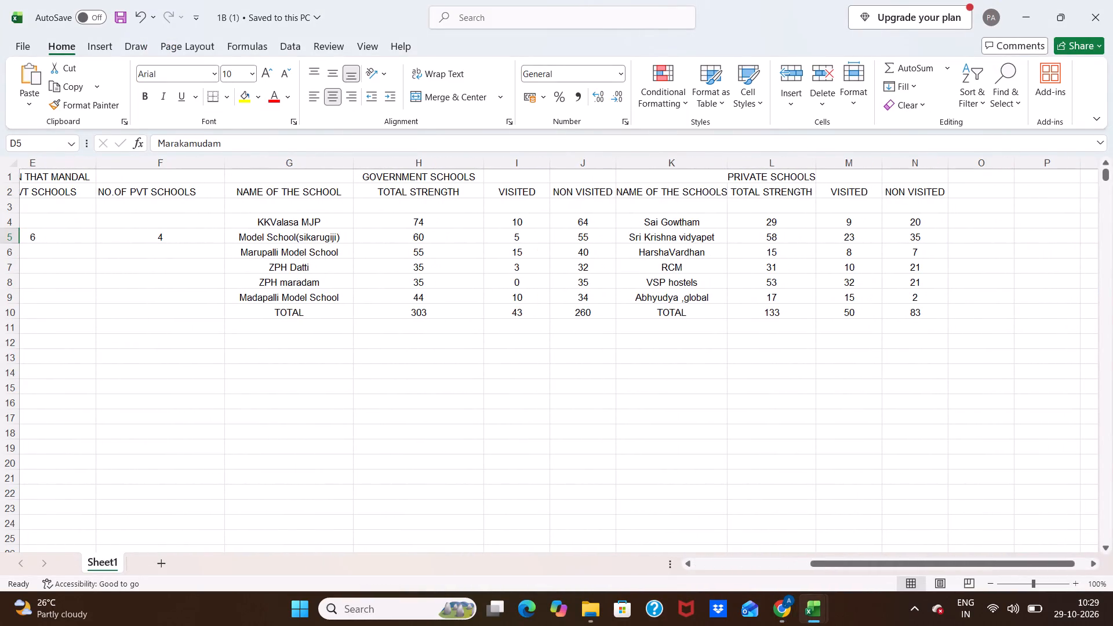
Replace the private-school TOTAL STRENGTH value in the TOTAL row with 203.
click(795, 314)
double_click(793, 315)
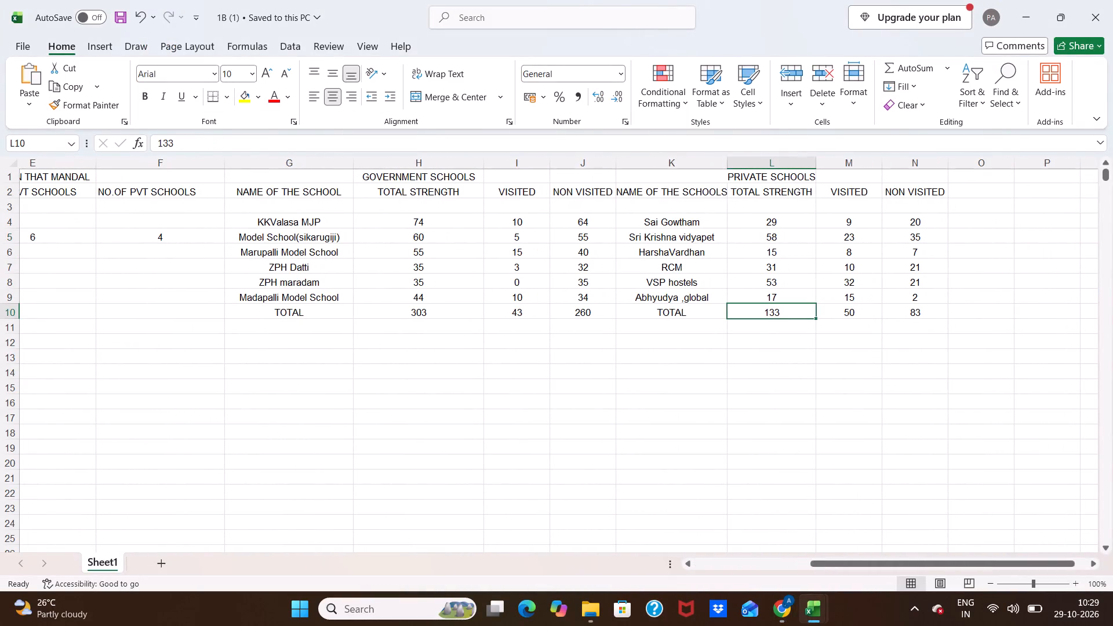
key(BackSpace)
key(BackSpace)
key(BackSpace)
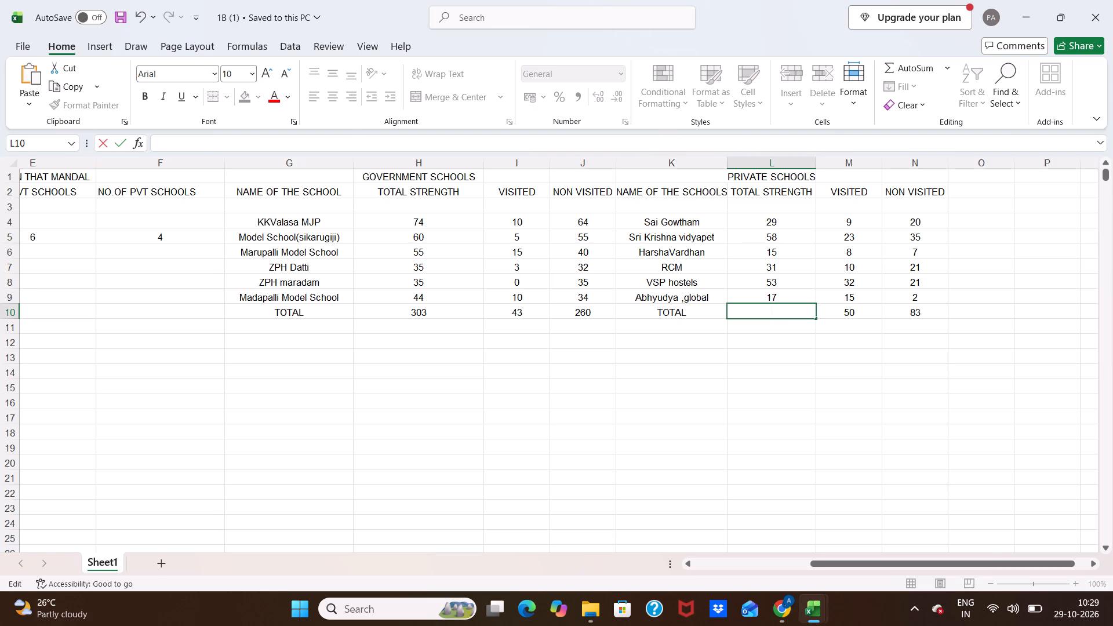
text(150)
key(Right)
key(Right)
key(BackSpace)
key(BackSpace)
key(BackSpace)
In the private-school TOTAL row, set TOTAL STRENGTH to 203 and VISITED to 97.
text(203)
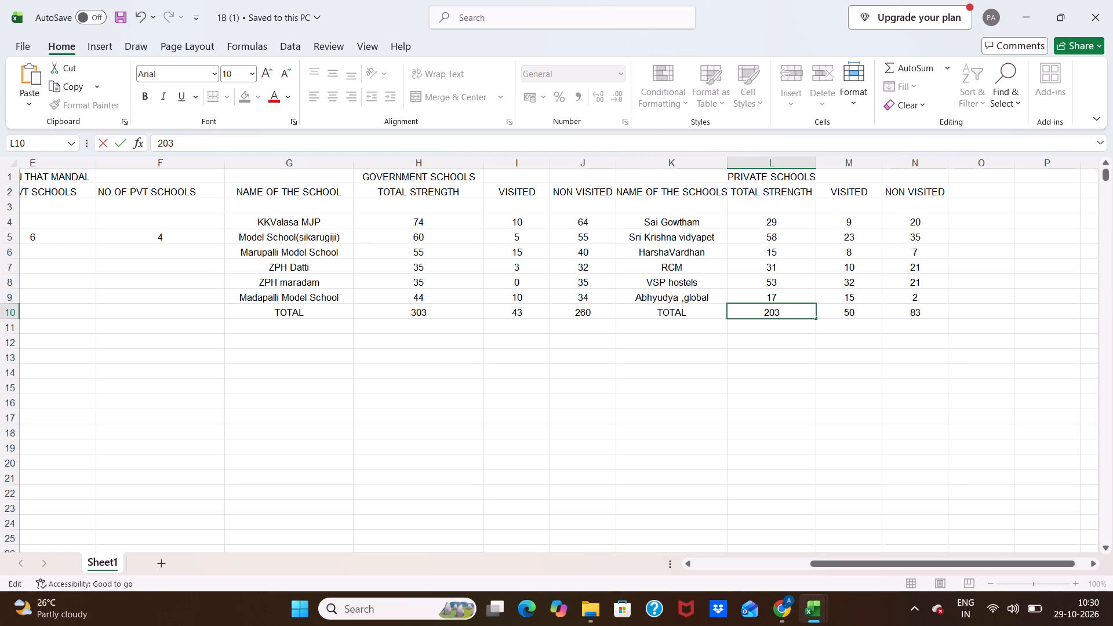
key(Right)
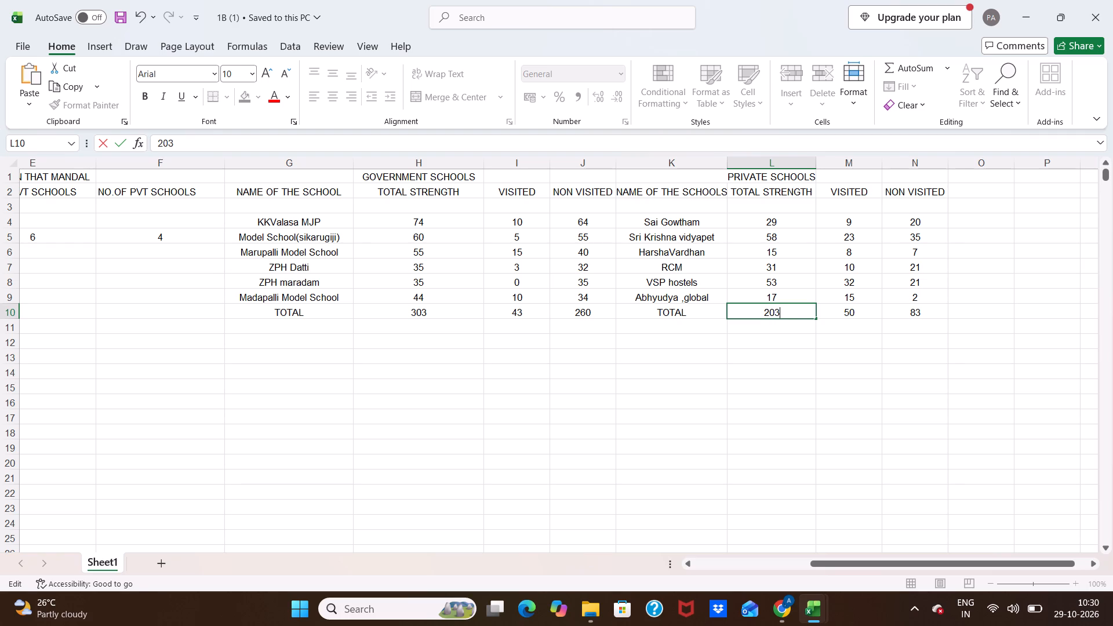
click(853, 311)
key(BackSpace)
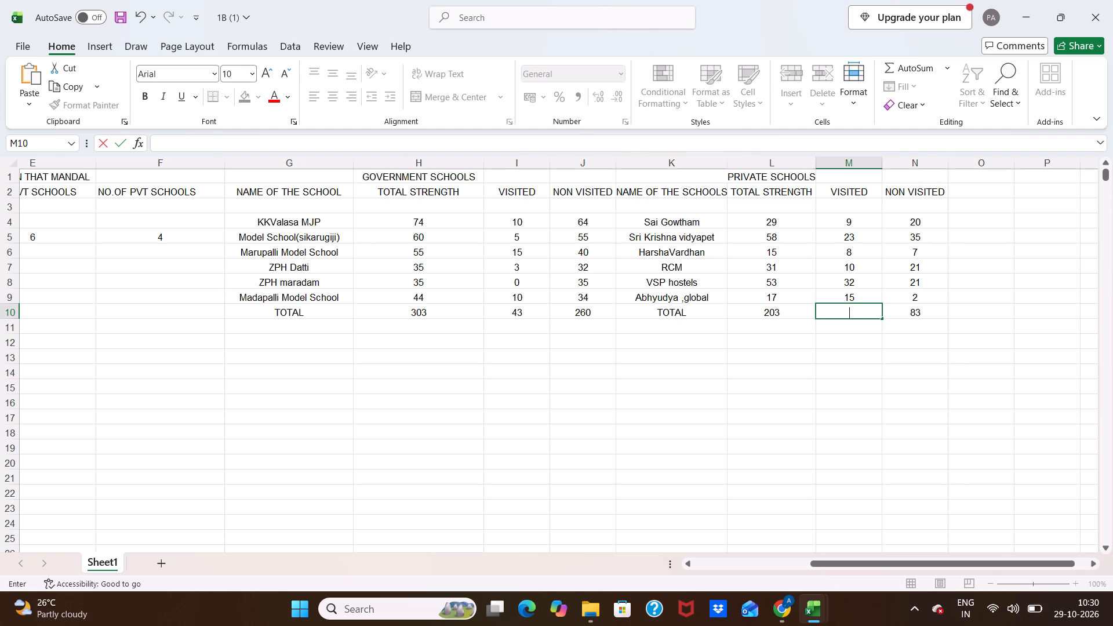
text(97)
Open the private-school NON VISITED total for editing.
double_click(915, 315)
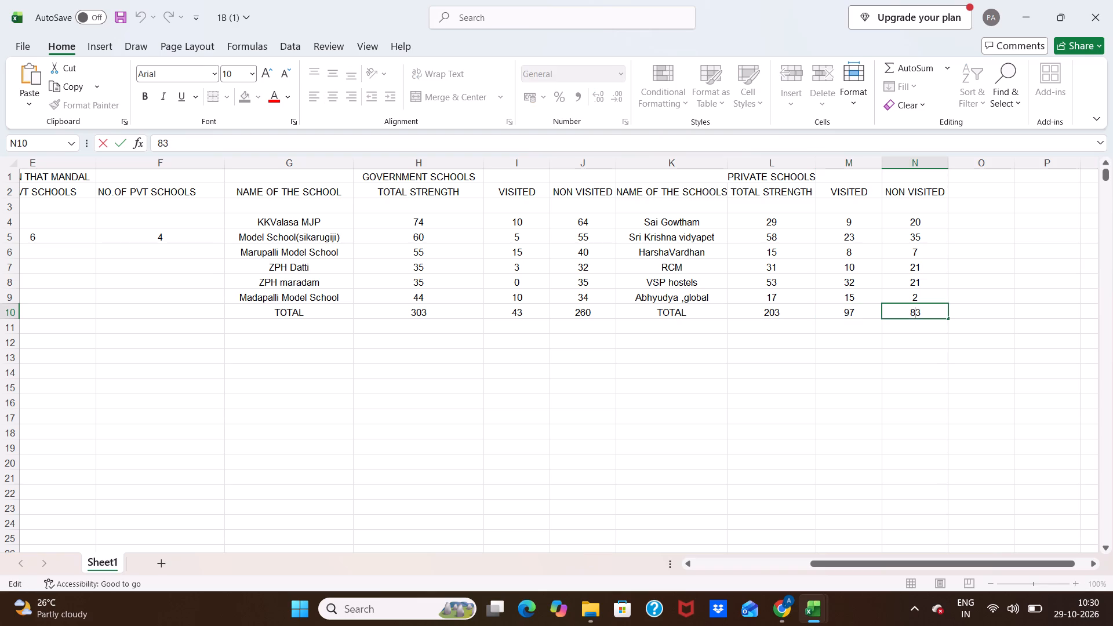
Set the private-school NON VISITED total to 106 in the TOTAL row.
key(BackSpace)
key(BackSpace)
key(Right)
key(BackSpace)
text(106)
Save the 1B workbook.
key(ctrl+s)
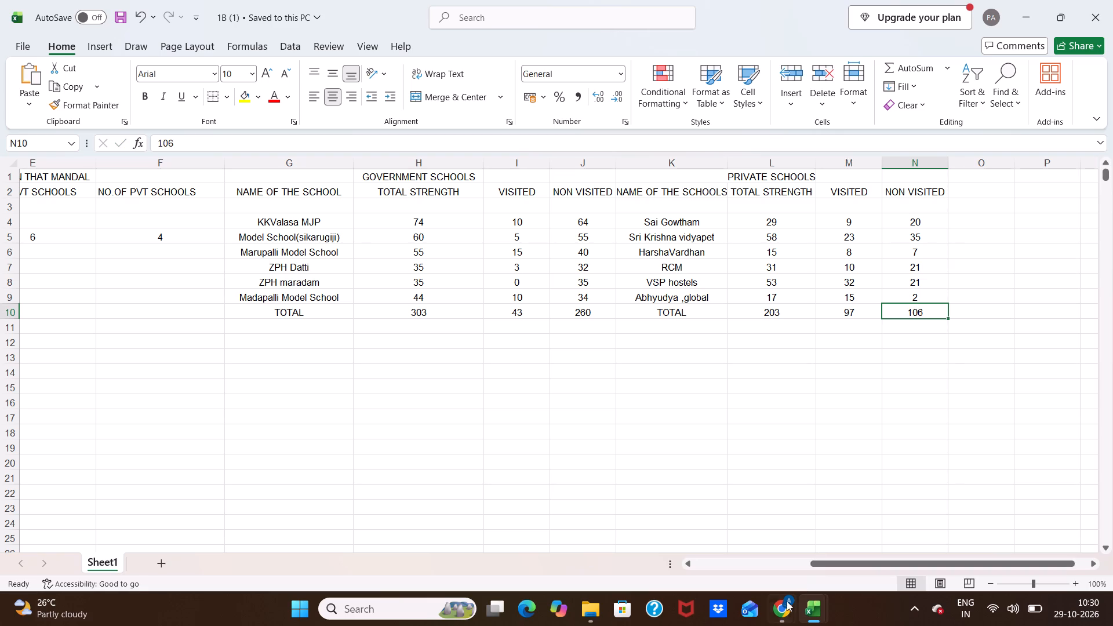
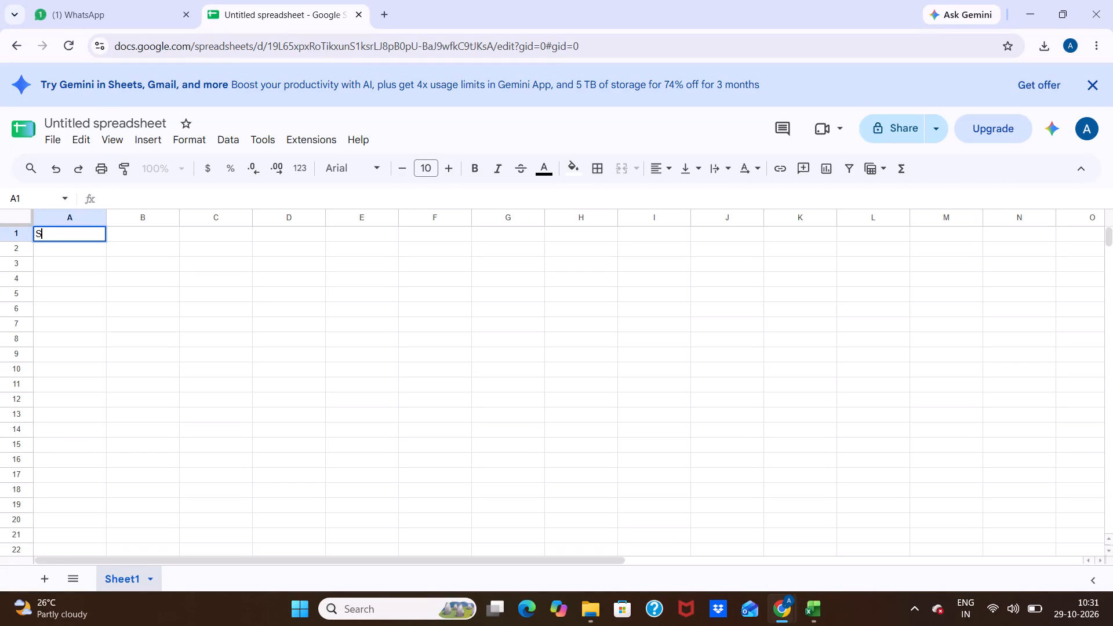
Enter the column headers S.NO in A1 and NAME OF THE EMPLOYEE in B1 of the blank spreadsheet.
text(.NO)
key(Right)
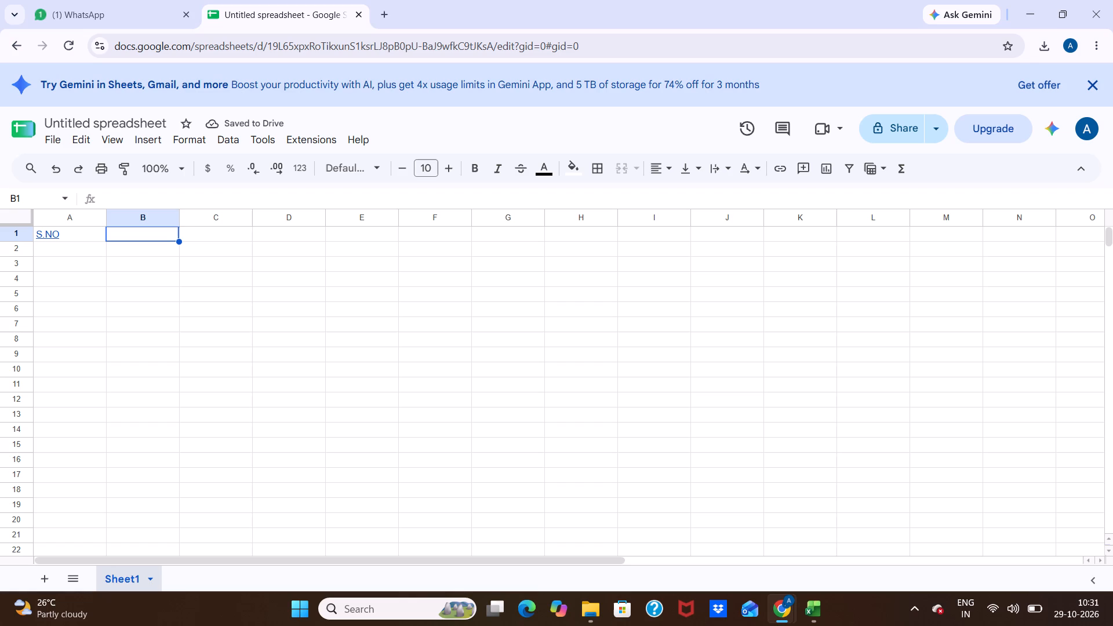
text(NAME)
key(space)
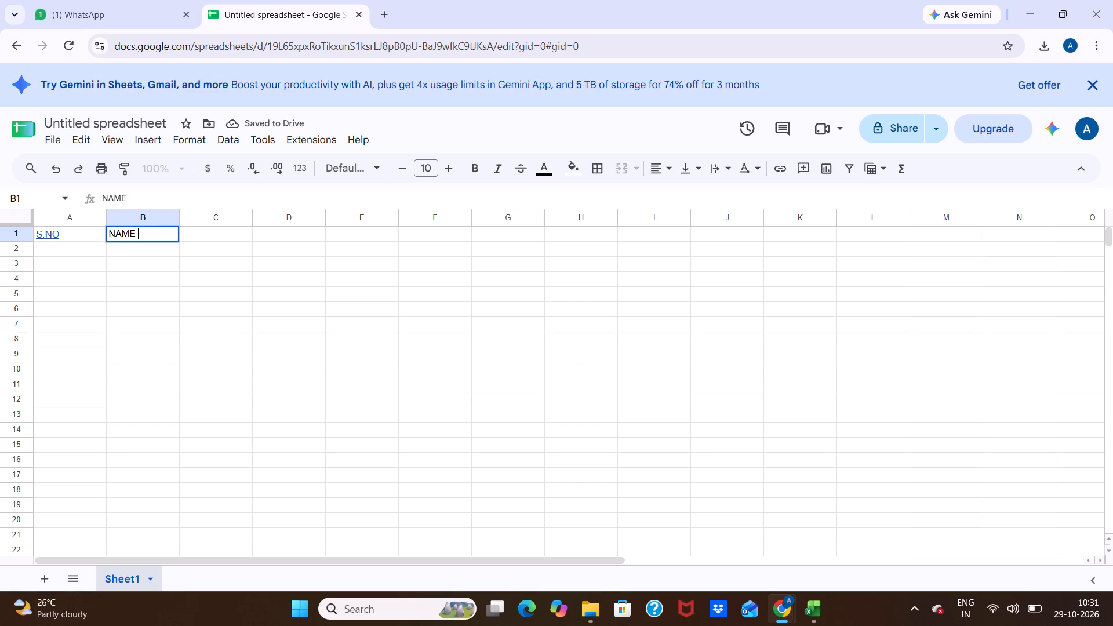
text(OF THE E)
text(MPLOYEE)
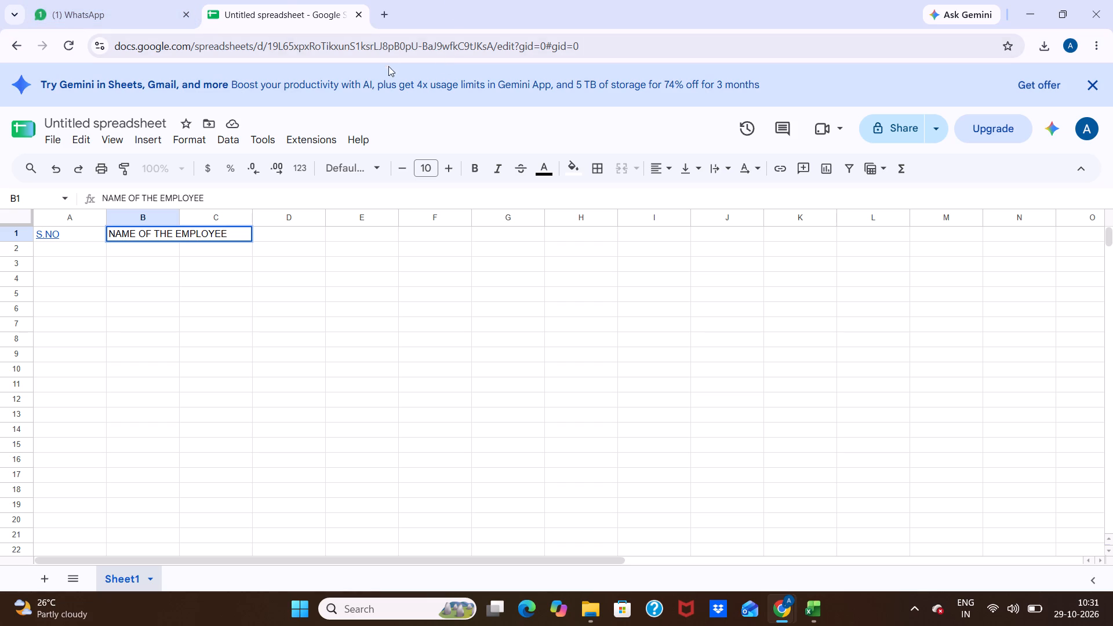
Widen column B to fit the NAME OF THE EMPLOYEE header.
drag(181, 212, 198, 212)
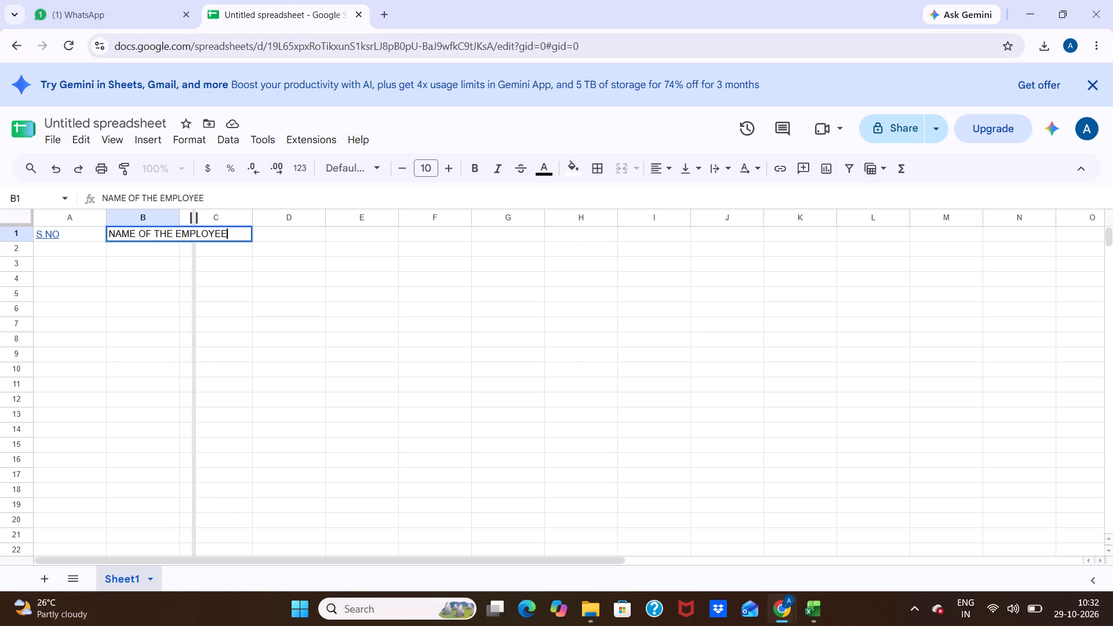
drag(198, 212, 234, 212)
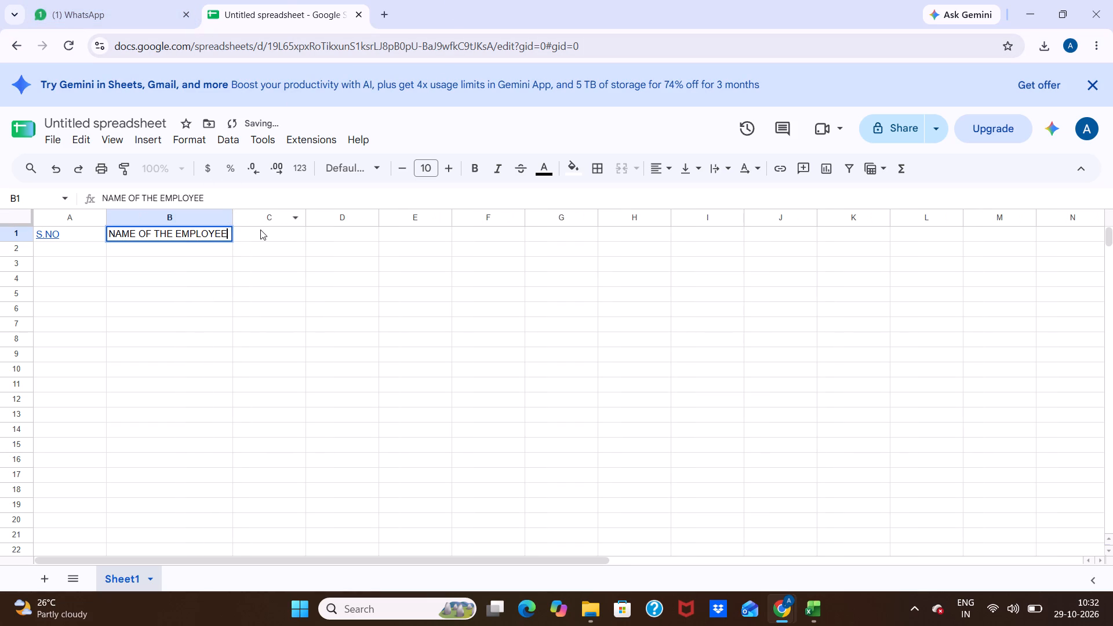
Enter DESIGNATION as the column header in cell C1.
click(260, 230)
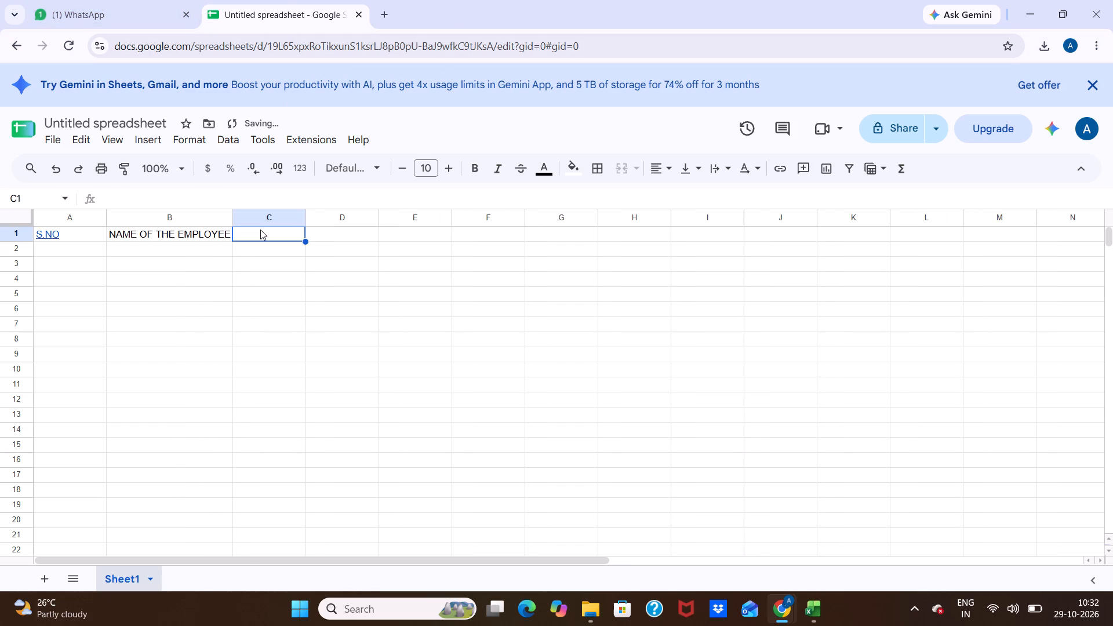
text(DESI)
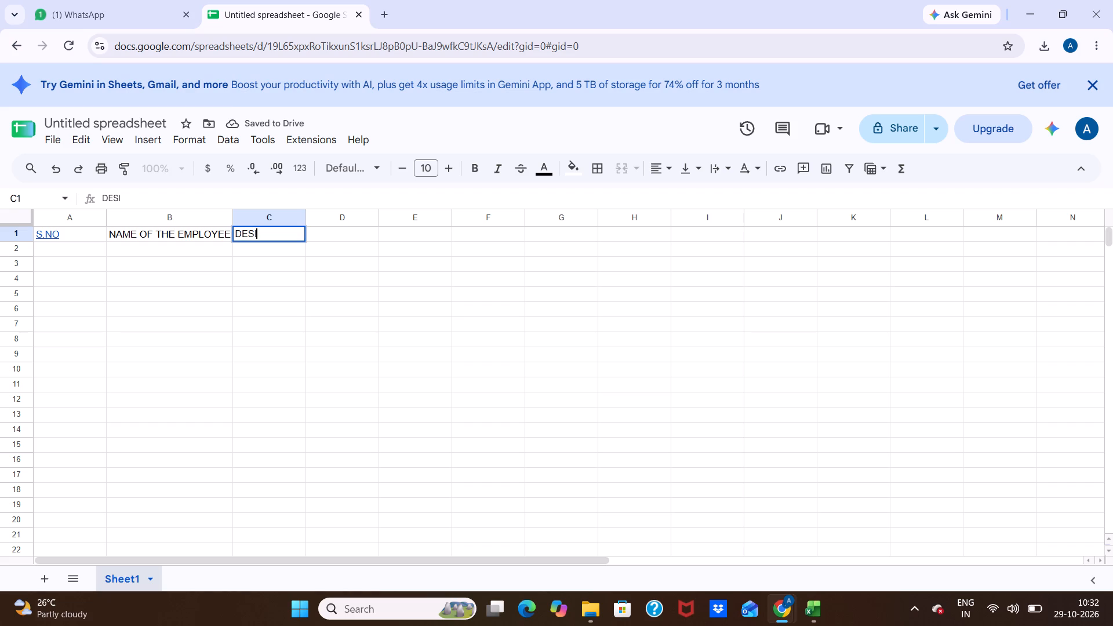
text(GNATION)
Enter the header "TOTAL NO.OF DAY SHEETS(5th to till date)" in cell D1.
click(344, 227)
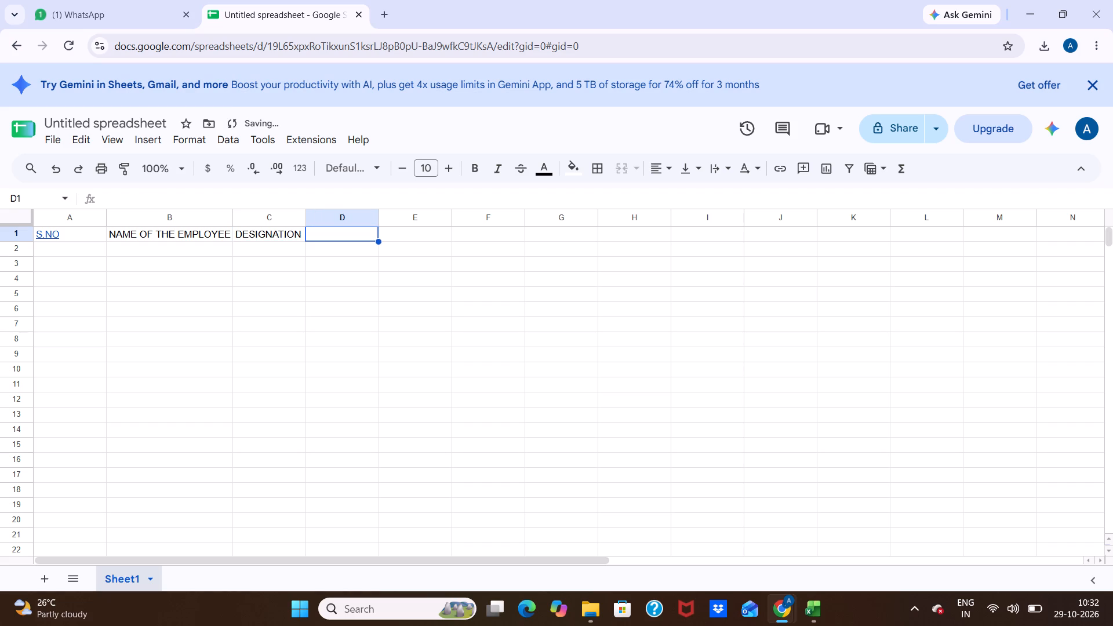
text(TOTAL)
key(space)
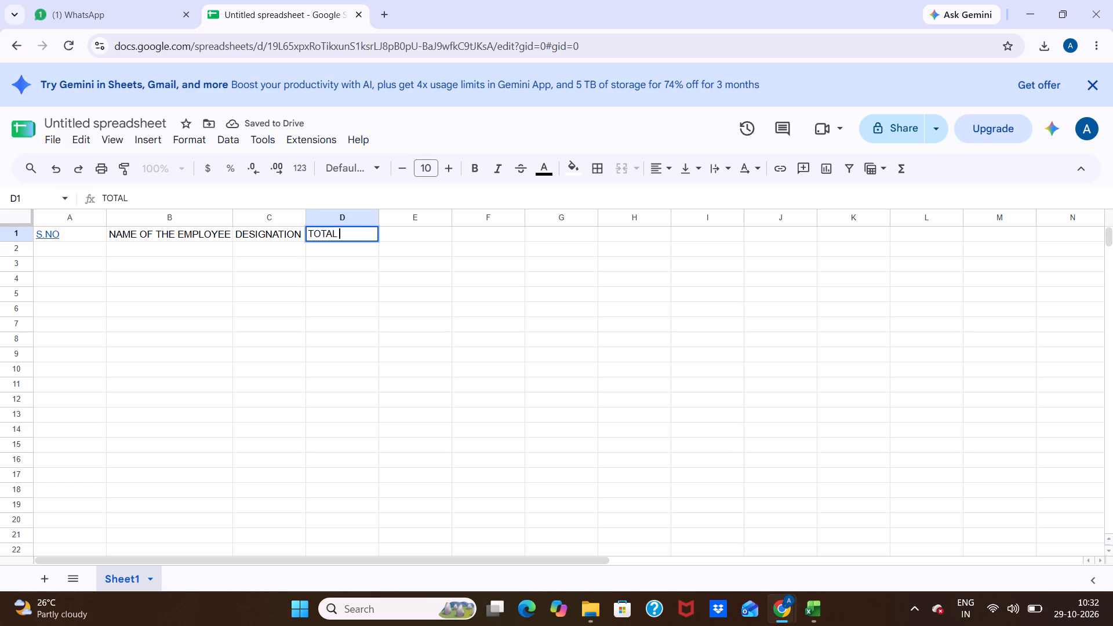
text(NO)
text(.OF)
key(space)
text(DAY)
key(space)
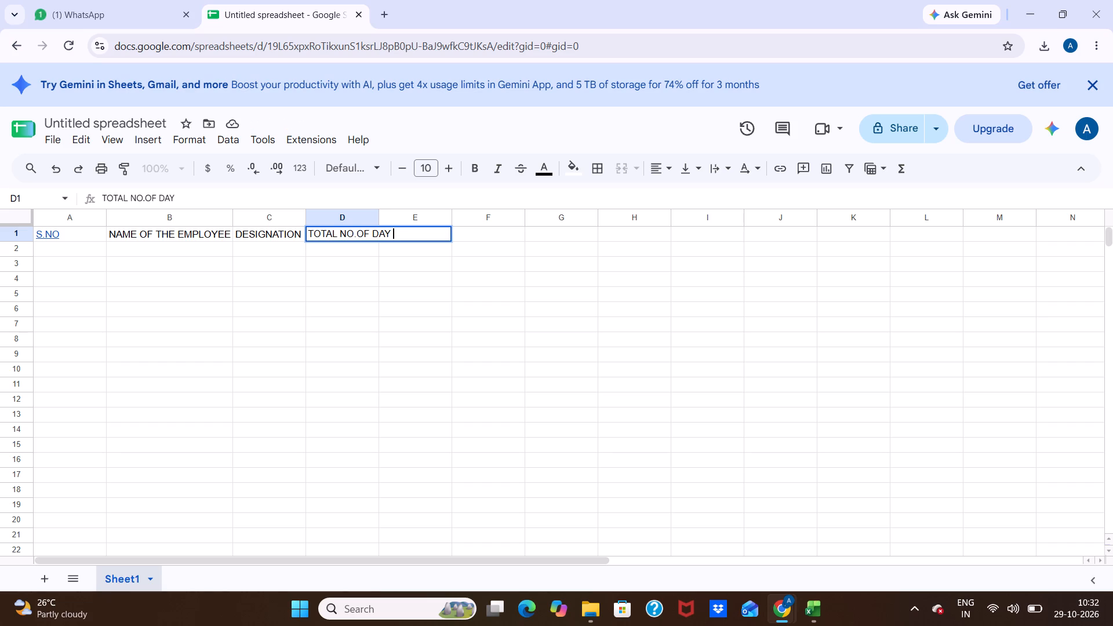
text(SHEETS)
key(shift+parenleft)
key(5)
text(TH)
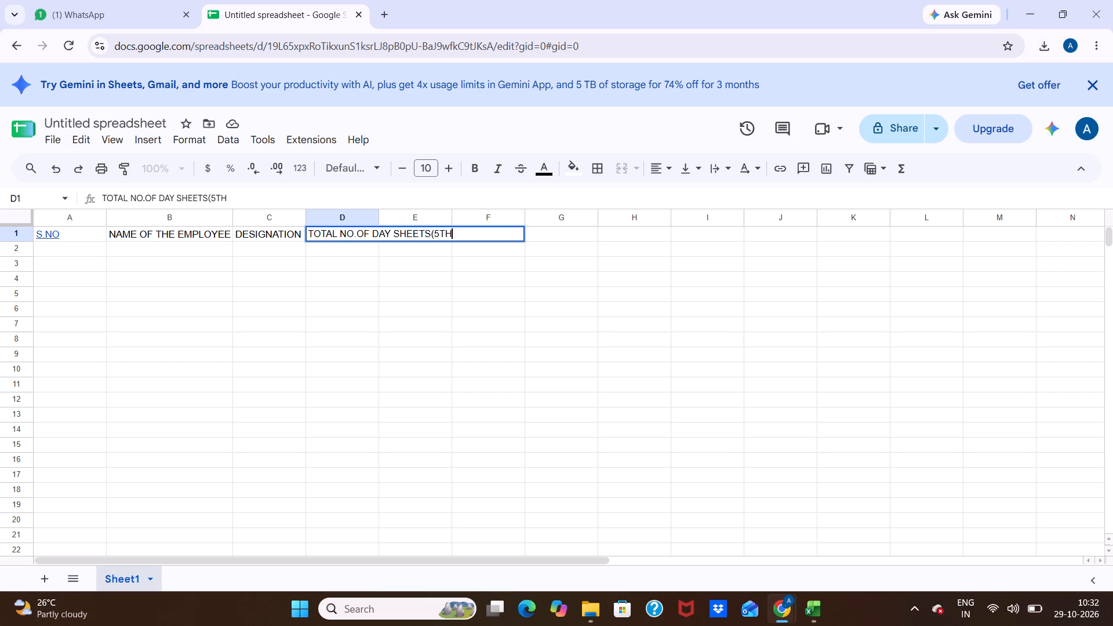
key(BackSpace)
key(BackSpace)
text(th)
text(to y=)
key(BackSpace)
key(BackSpace)
text(till)
key(space)
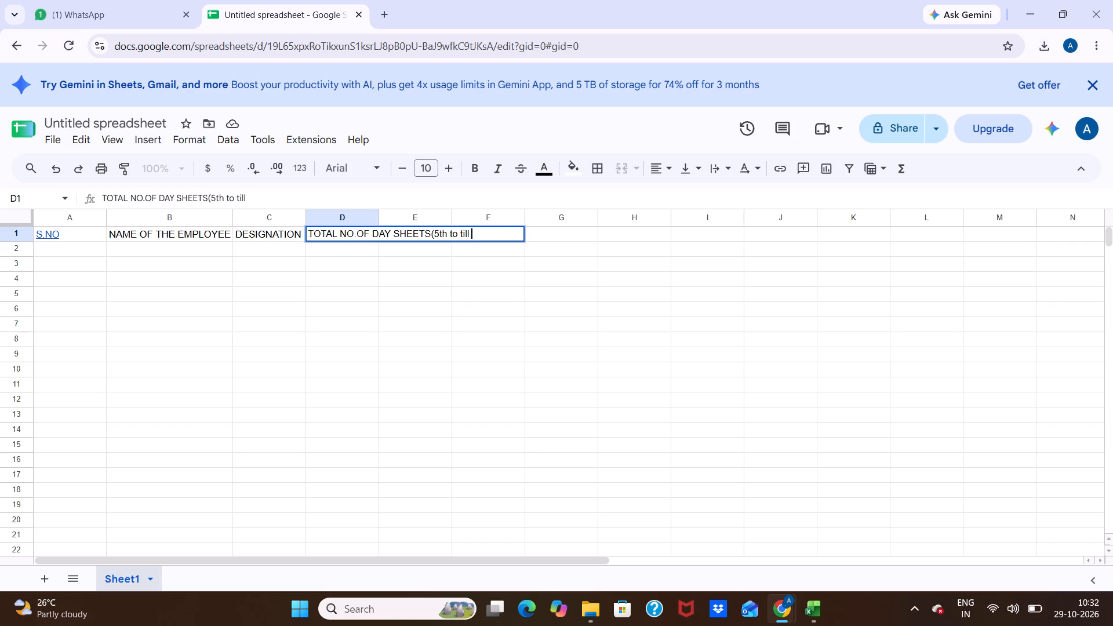
text(date)
key(shift+parenright)
Widen column D so the whole day-sheets total header fits, with some spare room.
drag(374, 218, 377, 213)
drag(377, 213, 389, 212)
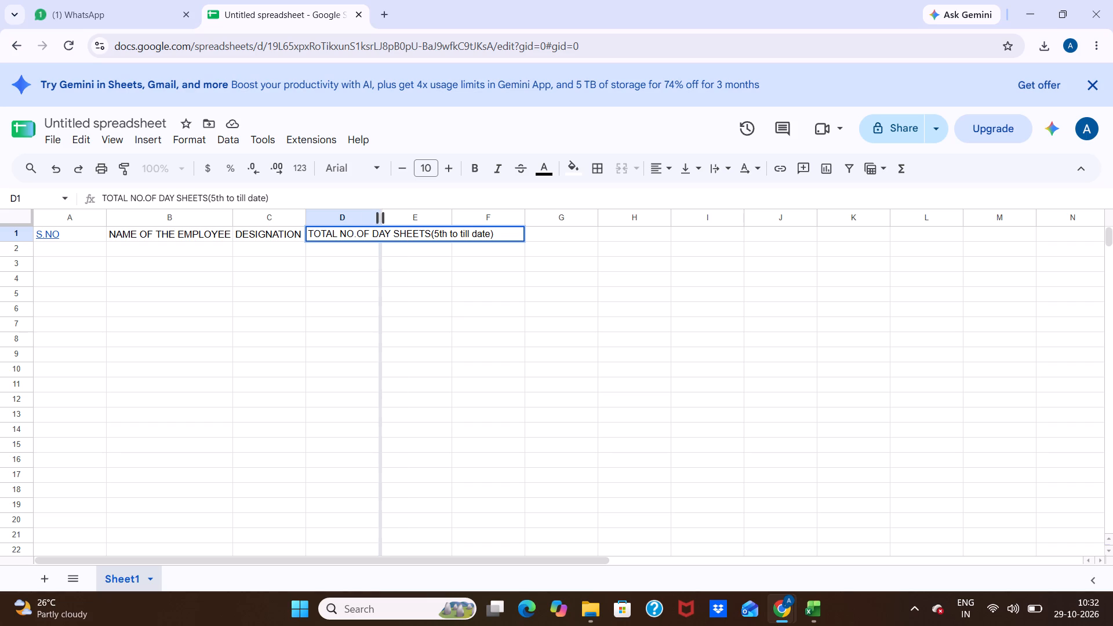
drag(389, 212, 493, 213)
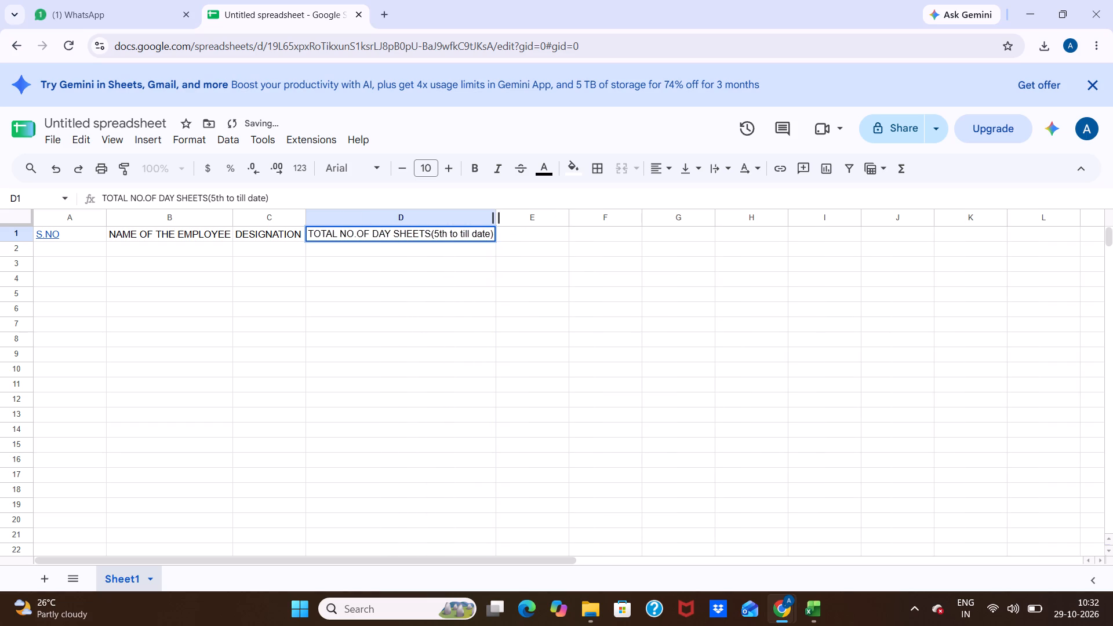
drag(496, 217, 510, 217)
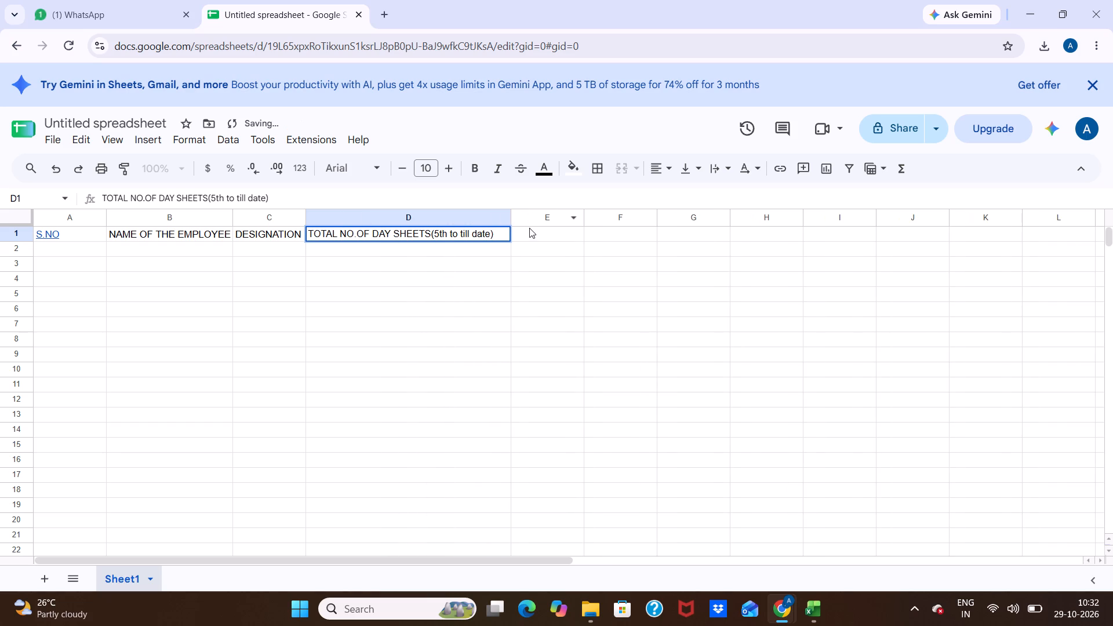
Add the header "Day sheets sent" in cell E1 and widen column E to fit it.
click(529, 229)
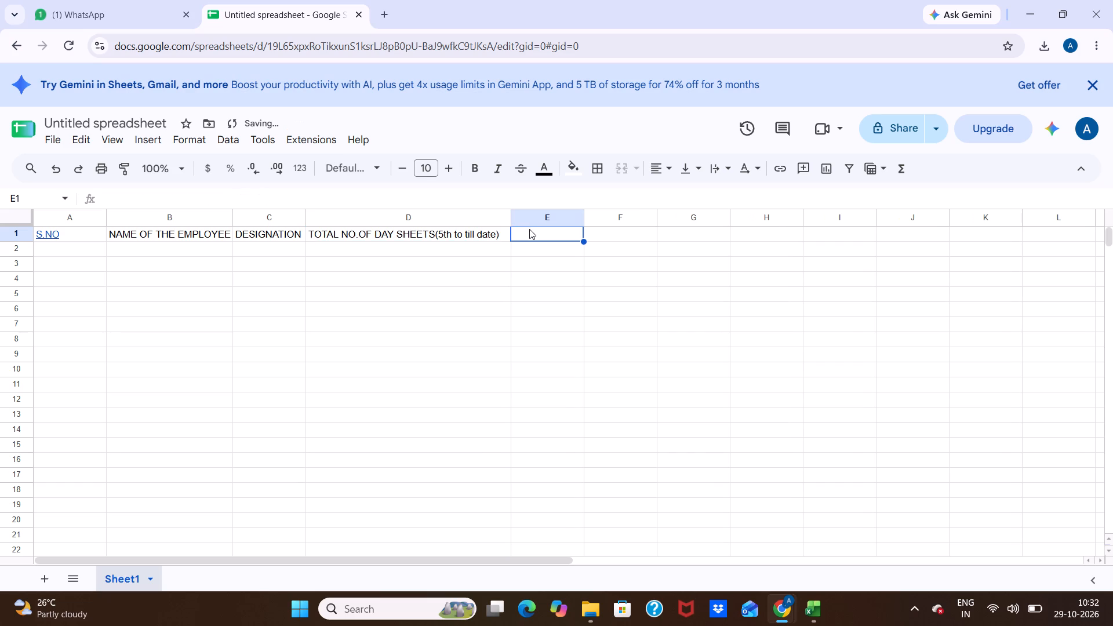
text(dau)
key(BackSpace)
key(BackSpace)
key(BackSpace)
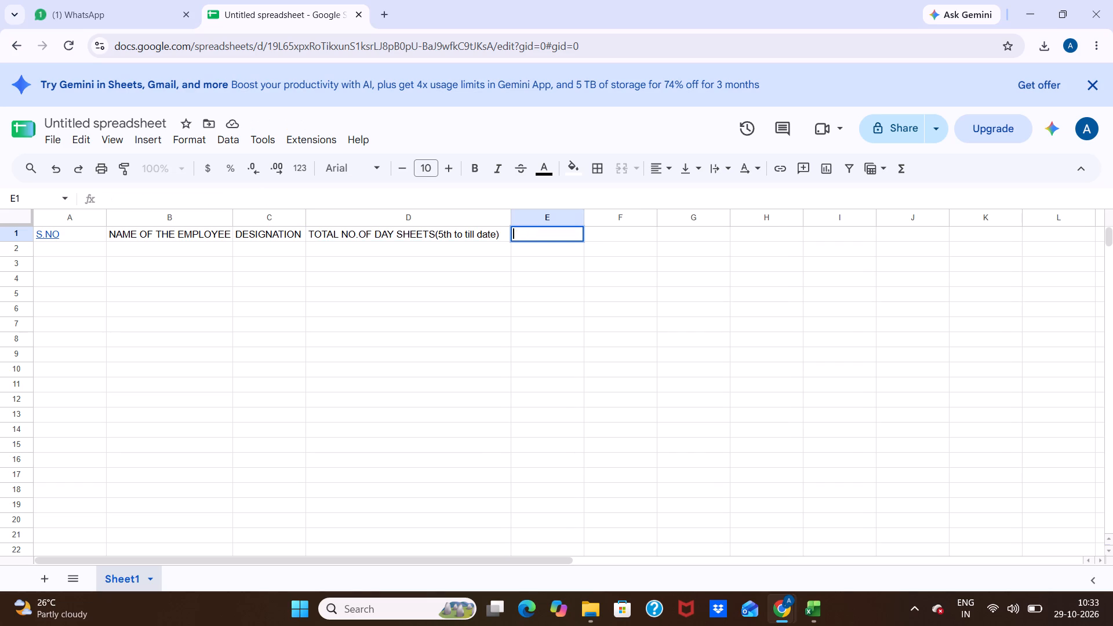
text(ay sheets)
key(space)
text(sent)
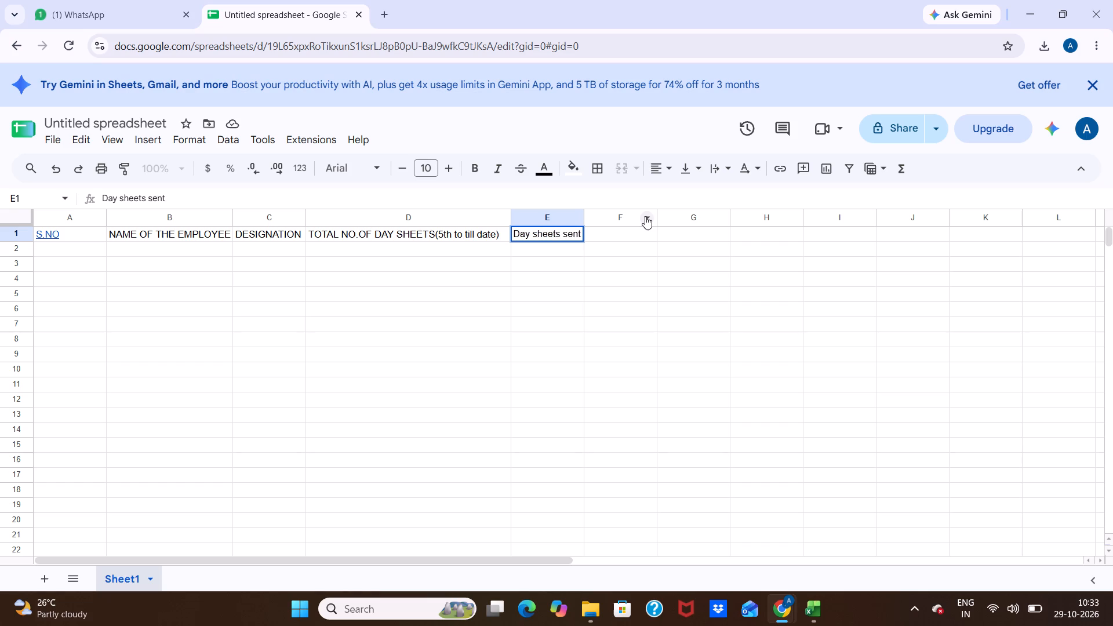
key(Right)
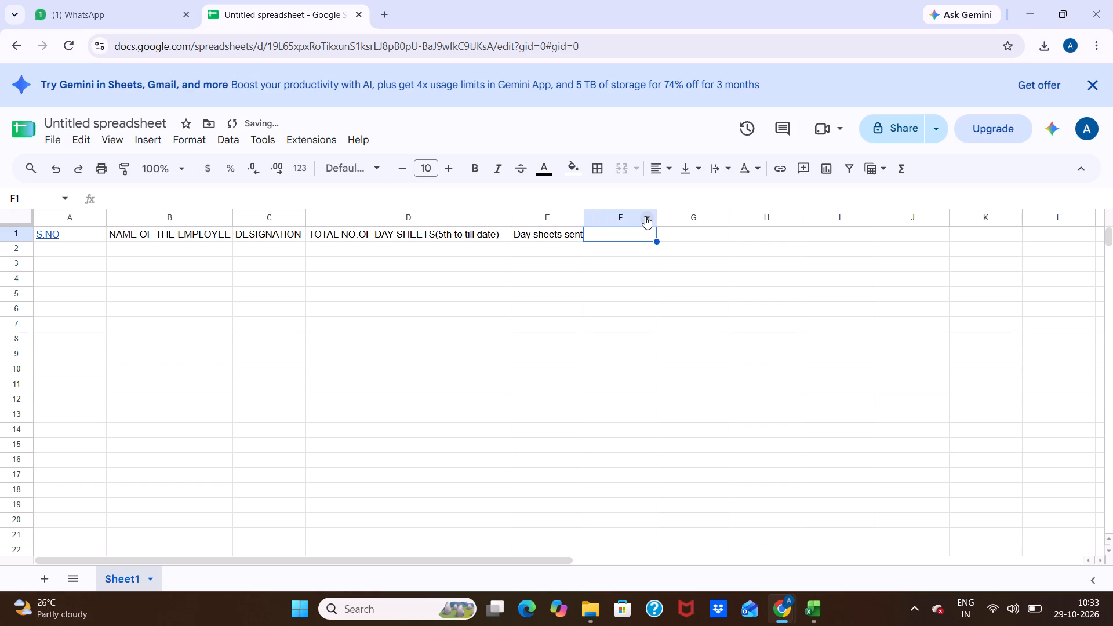
drag(585, 217, 606, 217)
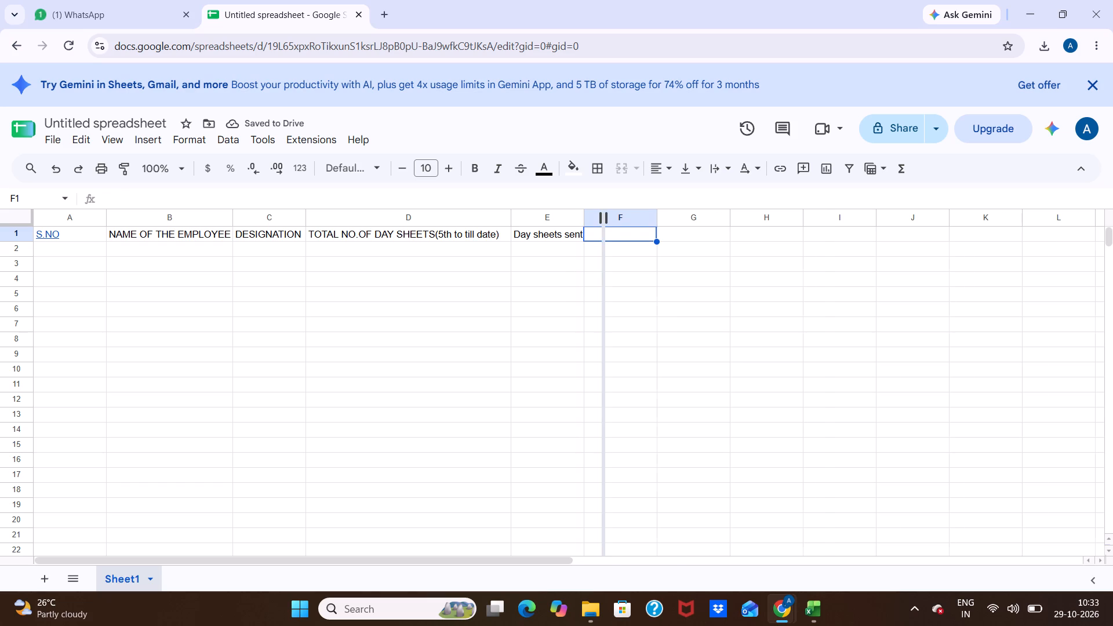
Add the header "Day sheets pending" in cell F1 and widen column F to fit it.
click(631, 231)
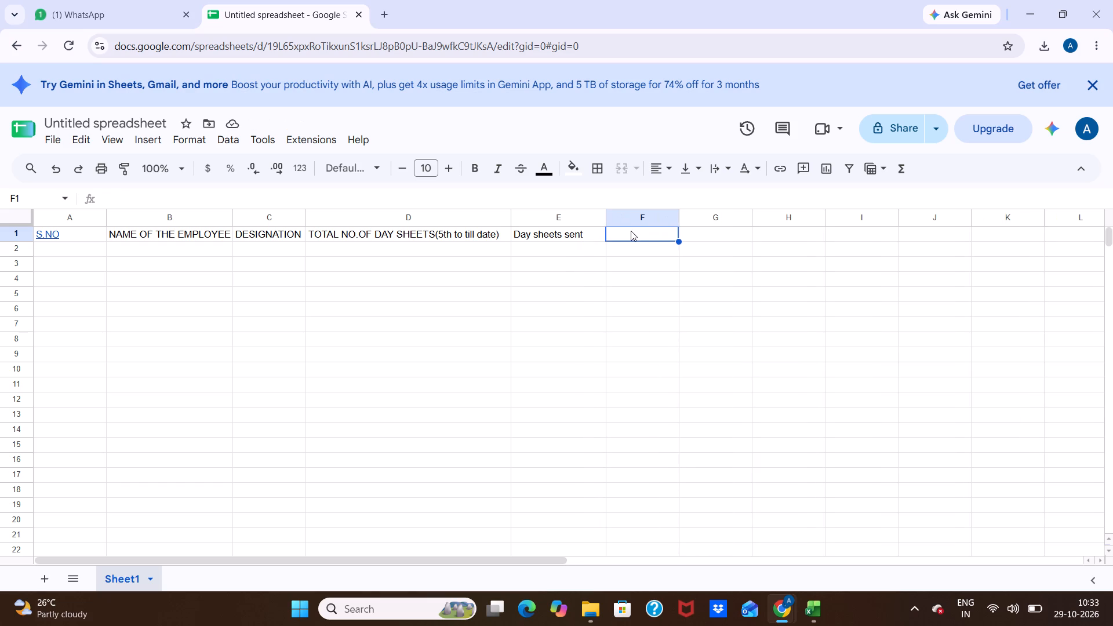
text(days)
key(space)
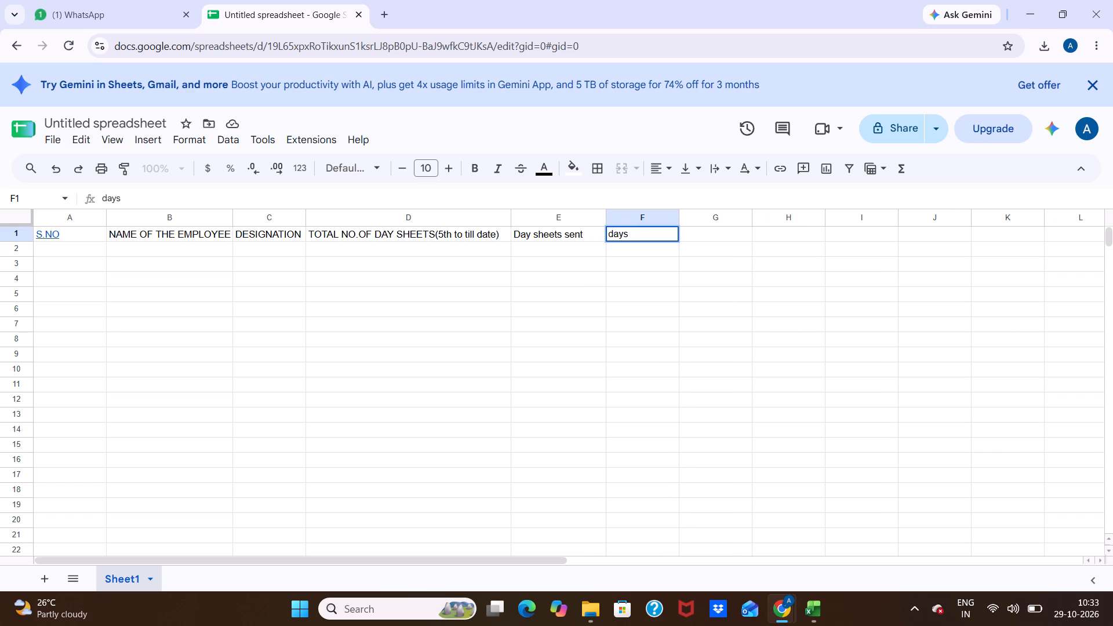
key(BackSpace)
key(BackSpace)
key(BackSpace)
key(BackSpace)
key(BackSpace)
text(ays)
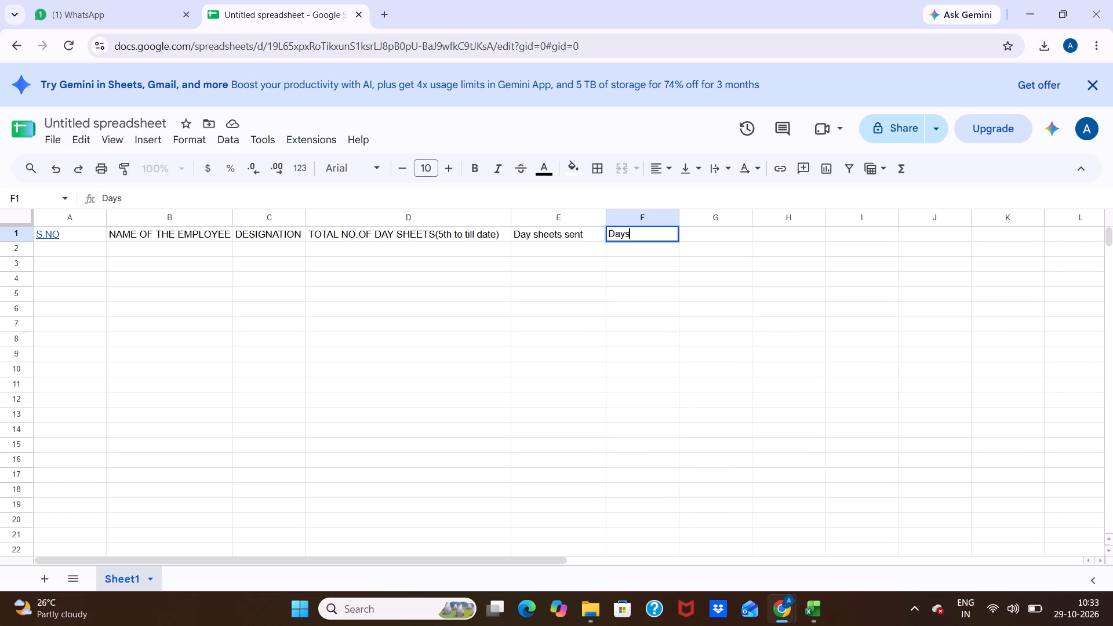
key(BackSpace)
key(space)
text(sheets)
key(space)
text(pending)
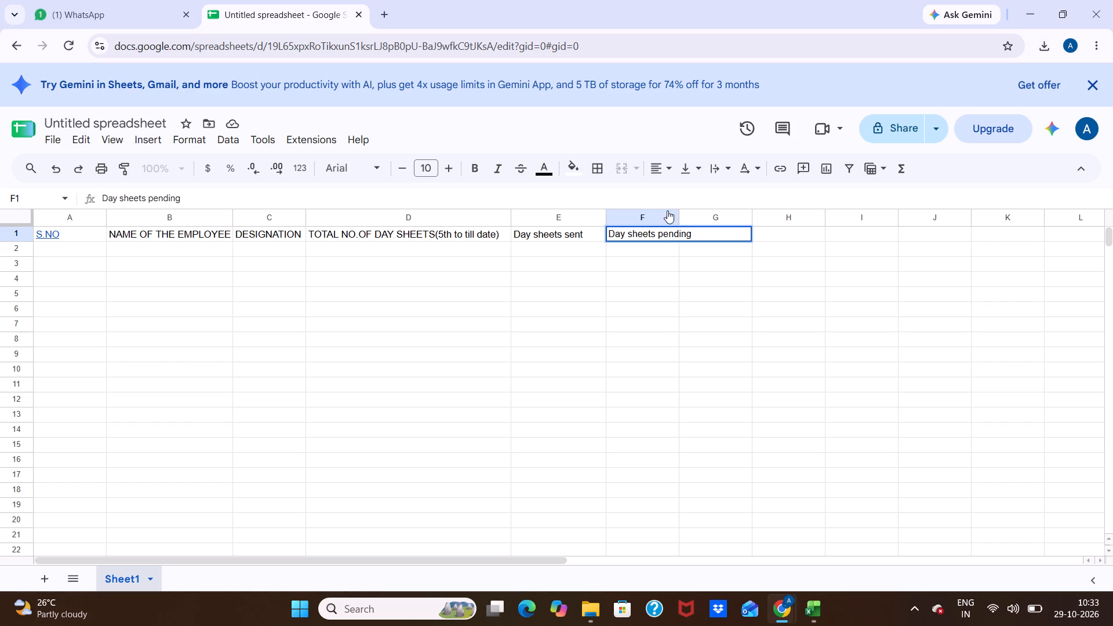
drag(676, 216, 699, 215)
Add the header "Total No.of Doors Visited" in cell G1 and widen column G to fit it.
click(733, 231)
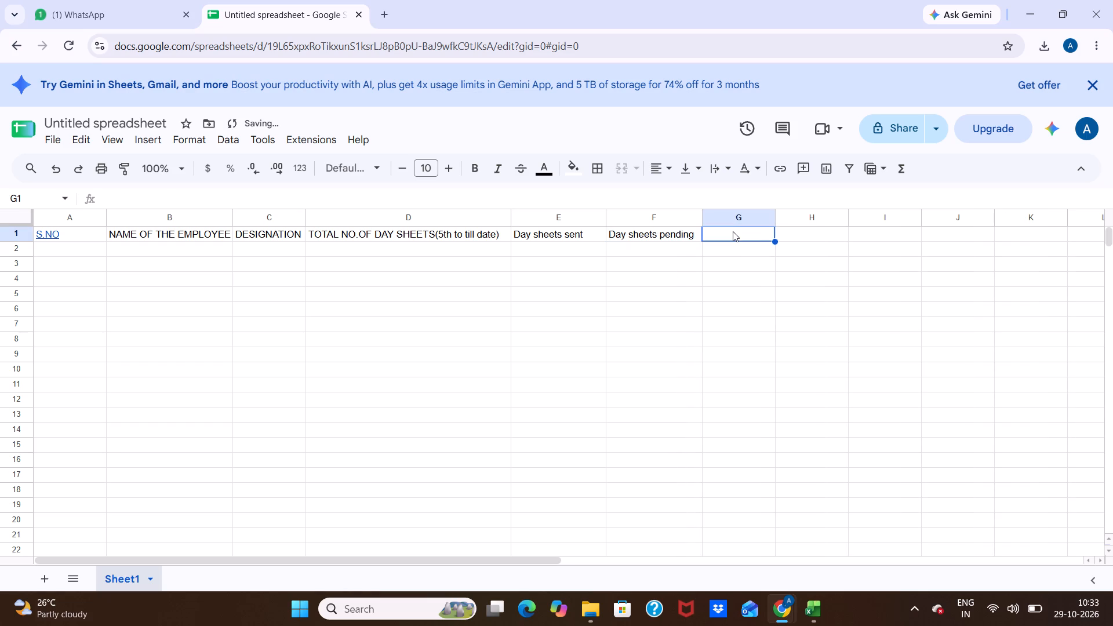
key(t)
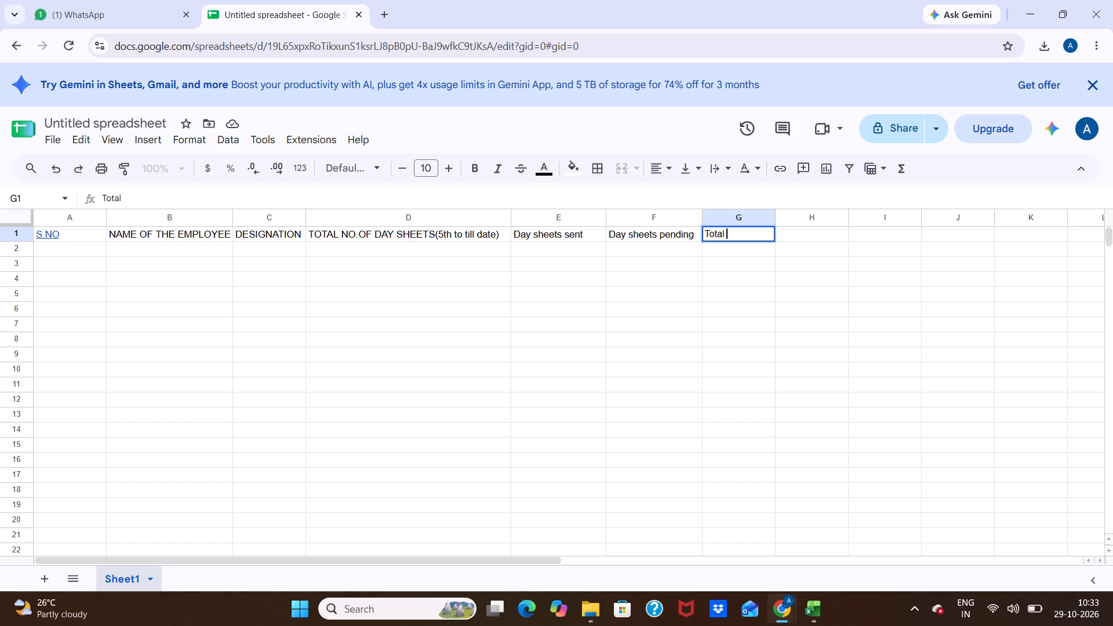
text(o.of)
key(space)
key(o)
text(ors)
key(space)
text(isi)
text(ted)
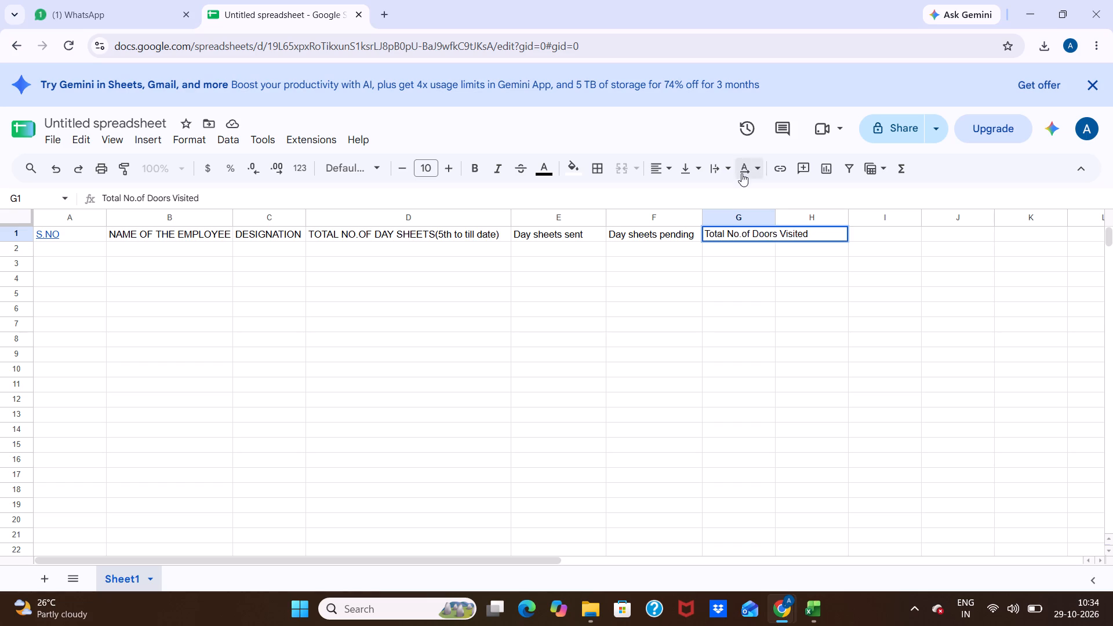
drag(777, 217, 821, 222)
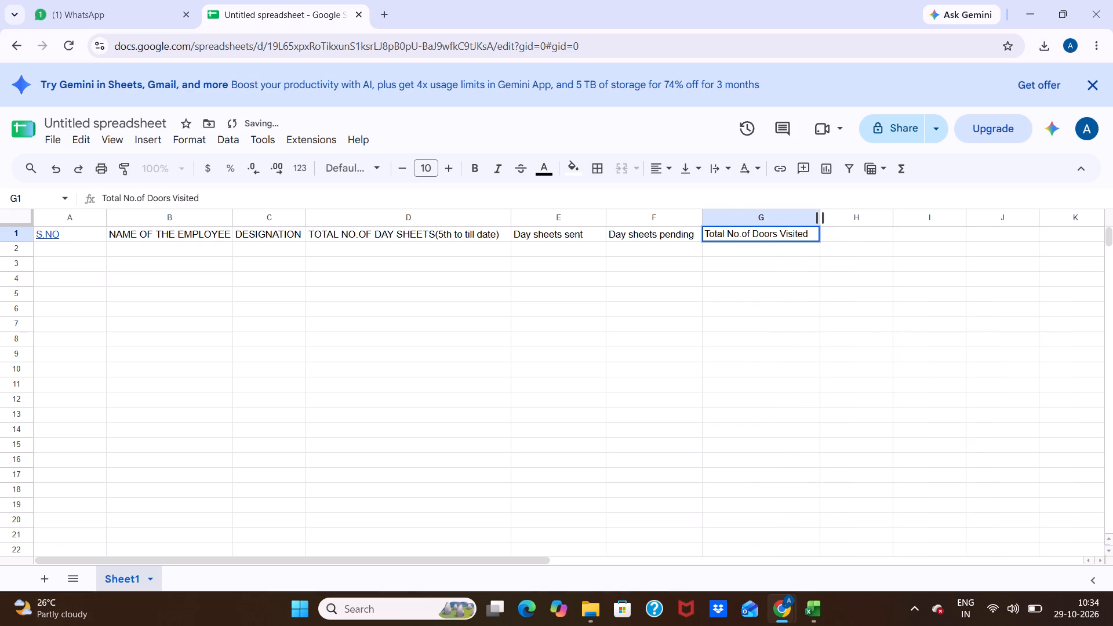
Add the header "Not Working days" in cell H1 and widen column H to fit it.
click(861, 229)
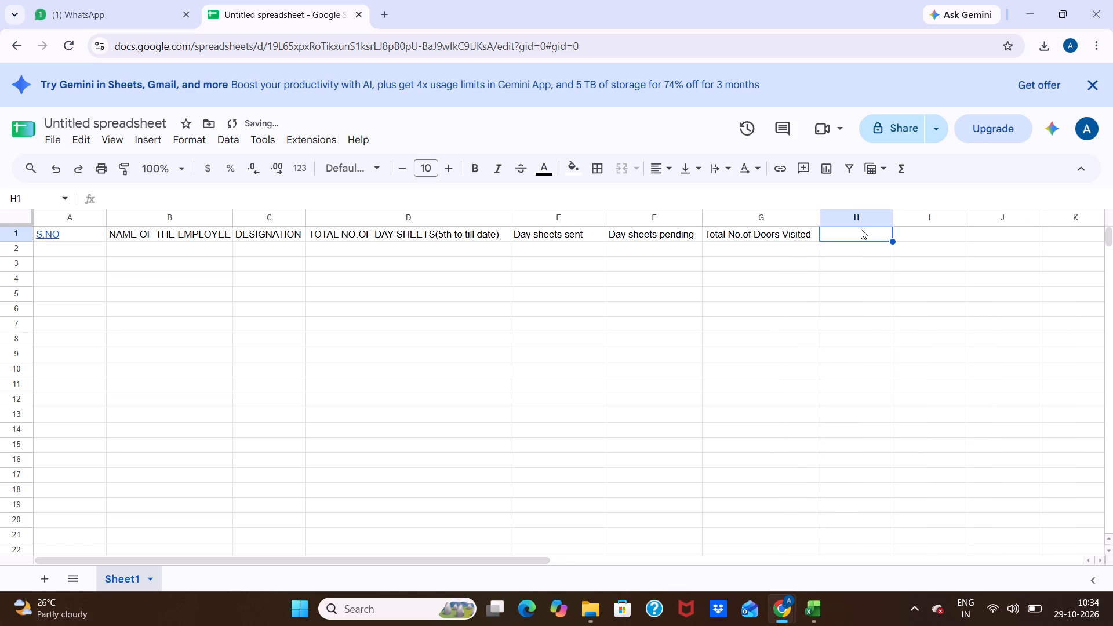
text(no)
key(BackSpace)
key(BackSpace)
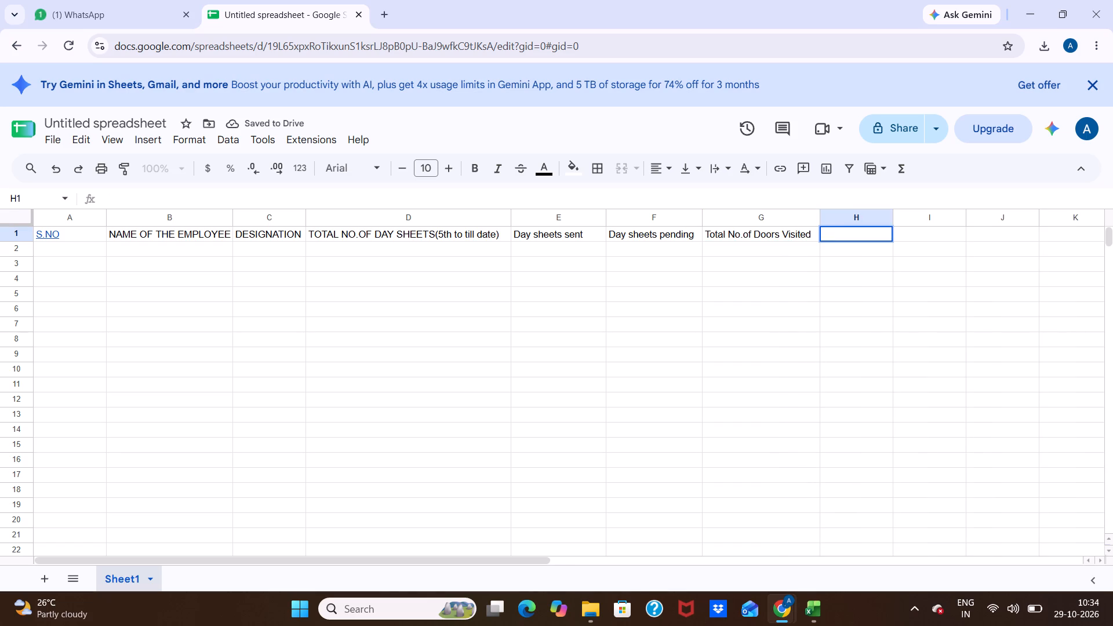
key(shift+n)
text(ot)
key(space)
text(Worki)
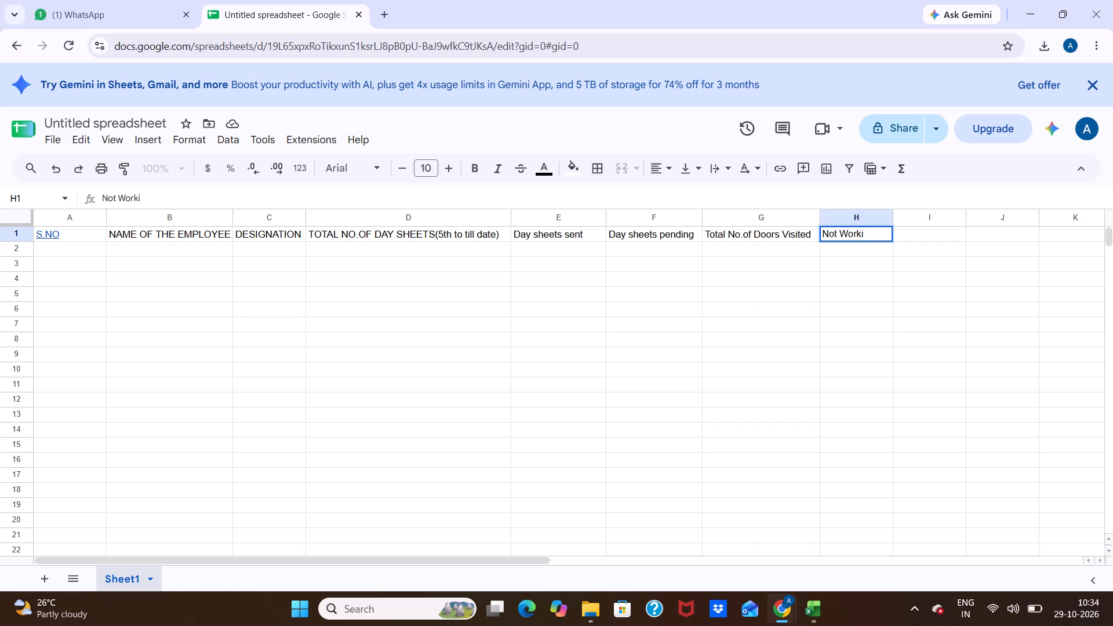
text(ng days)
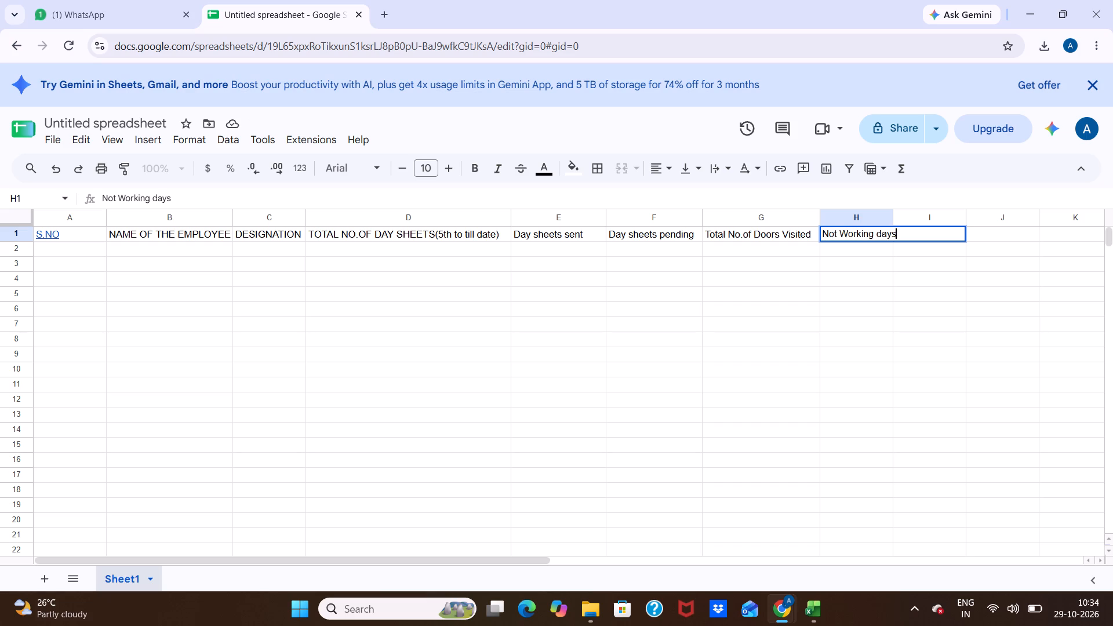
drag(896, 222, 921, 223)
scroll(499, 339, right, 5)
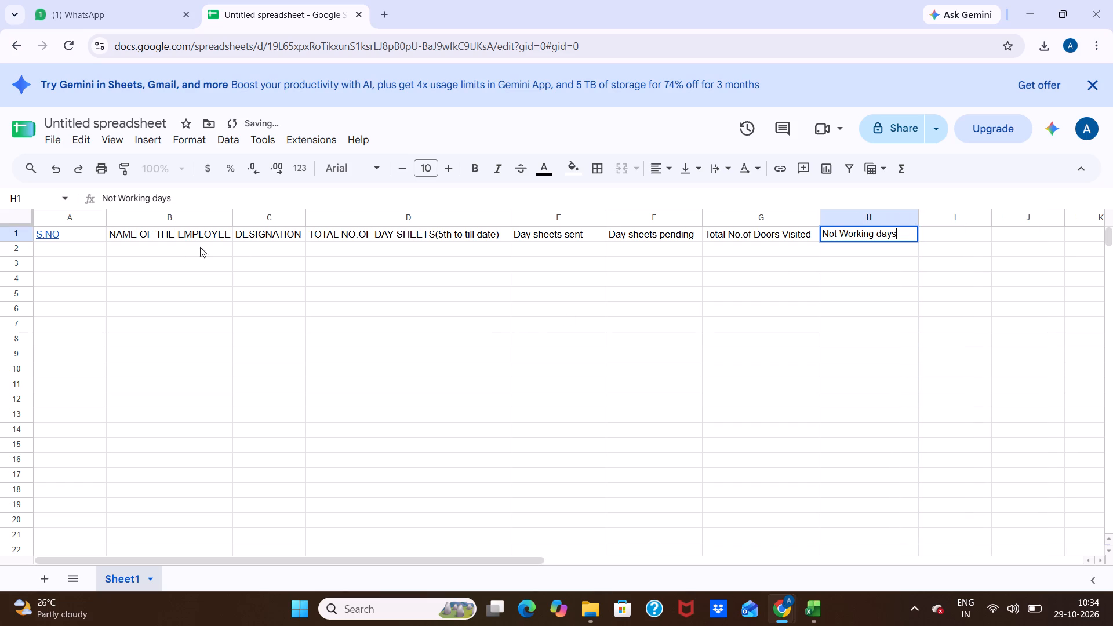
Start the first employee record in row 2 with serial number 1 and the employee's name.
click(70, 246)
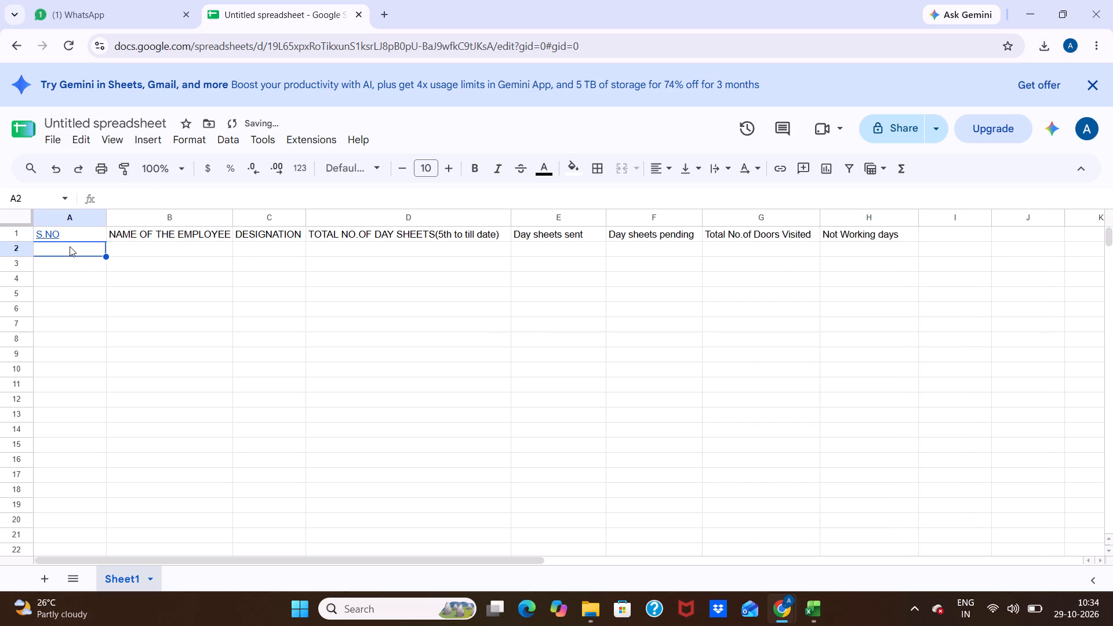
key(1)
click(158, 243)
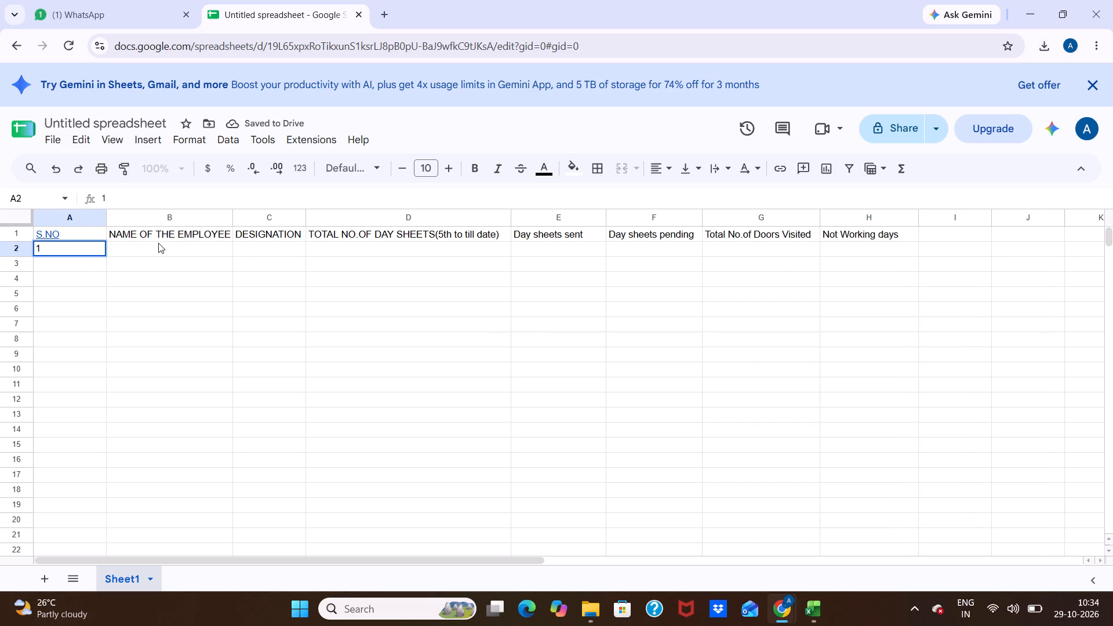
key(shift+p)
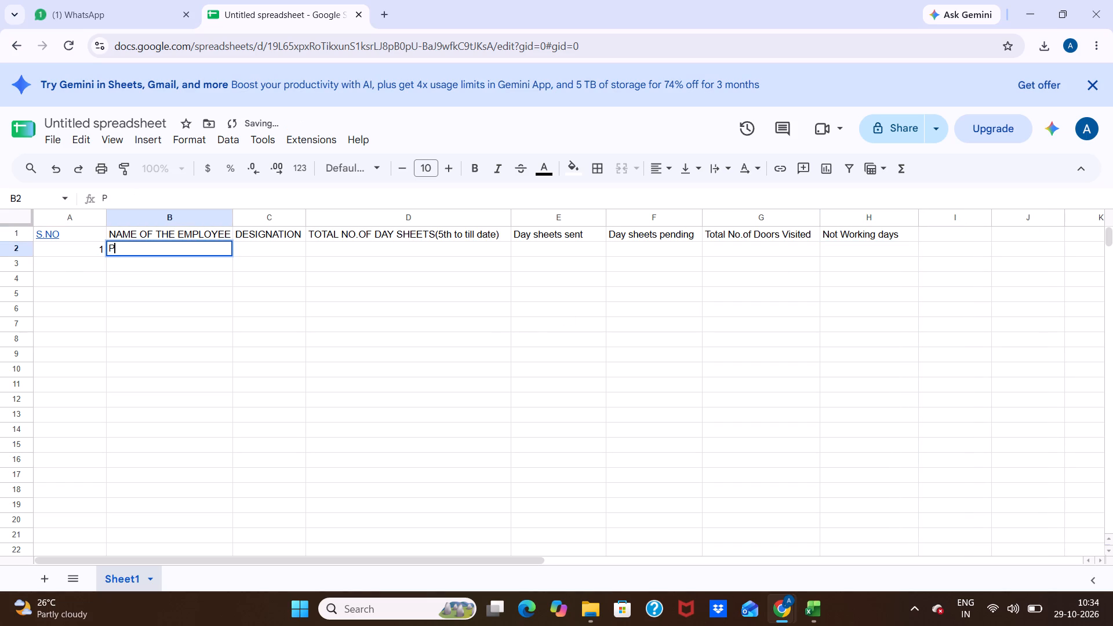
key(period)
key(shift+t)
text(rinadha)
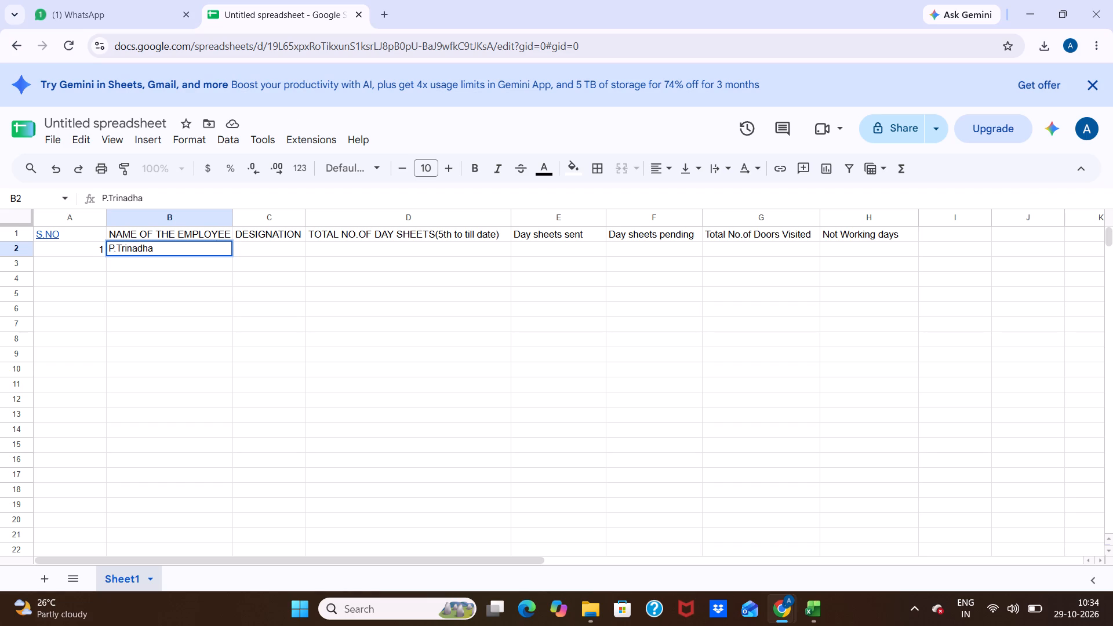
Enter the designation "Division Incharge" in cell C2 and widen column C to fit it.
click(263, 246)
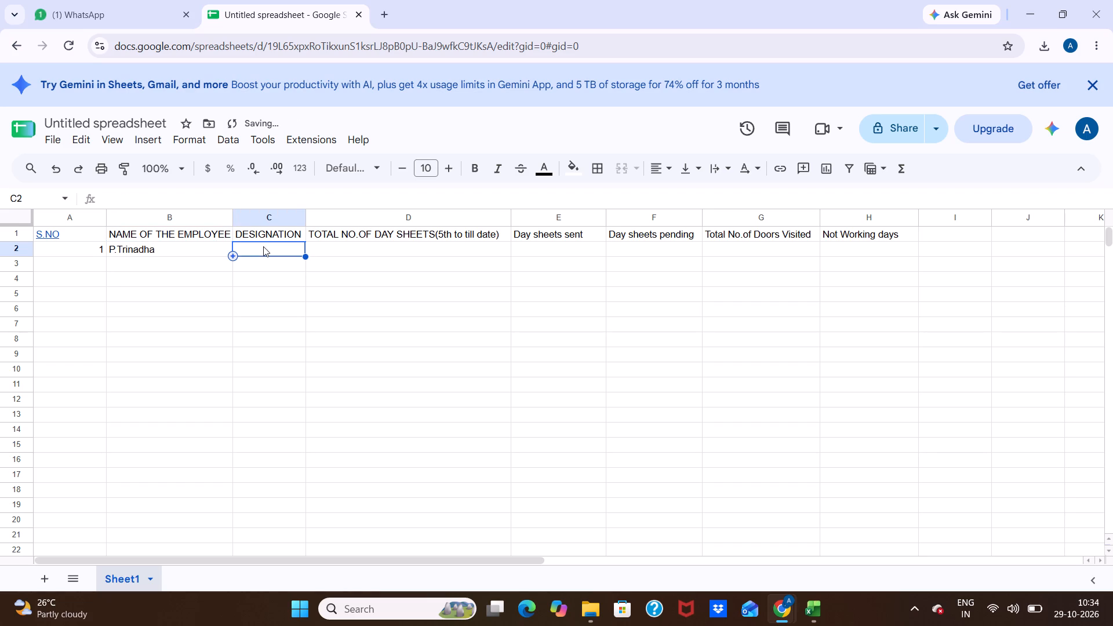
key(shift+d)
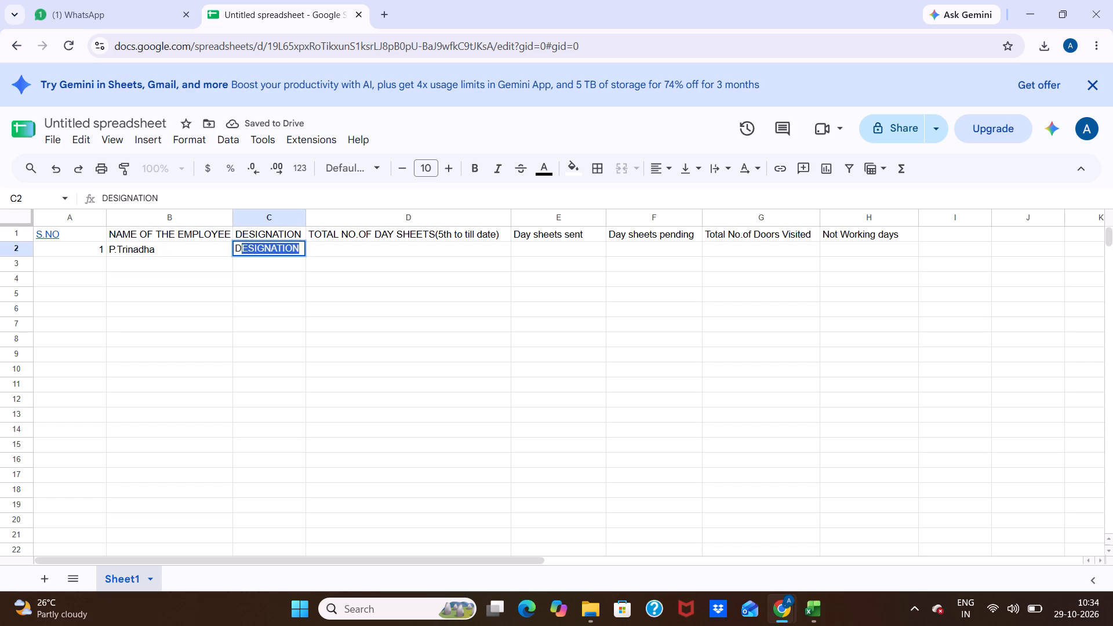
key(i)
text(vis)
text(ion)
key(space)
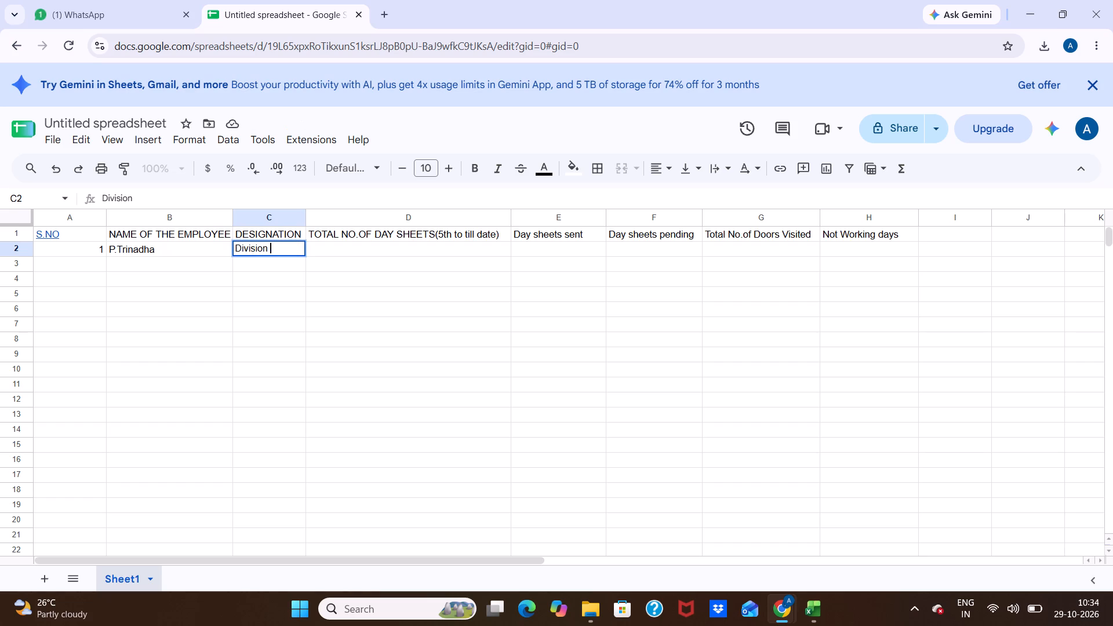
text(Inv)
key(BackSpace)
text(charge)
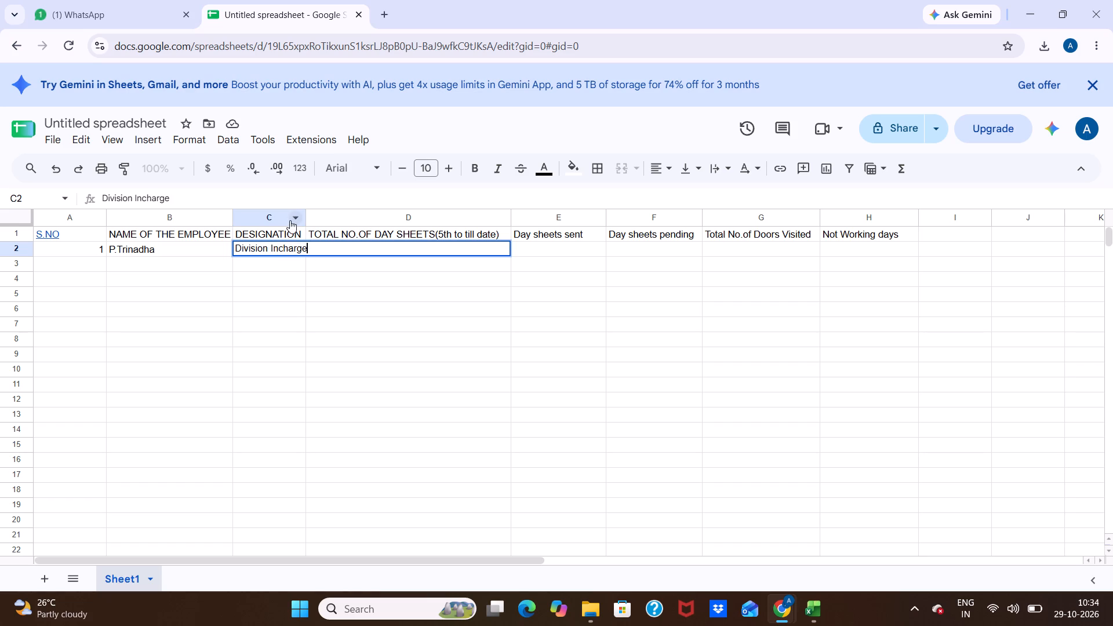
drag(305, 215, 331, 217)
Fill row 2 with 18 total day sheets, 18 sent, 0 pending and 140 doors visited.
click(365, 243)
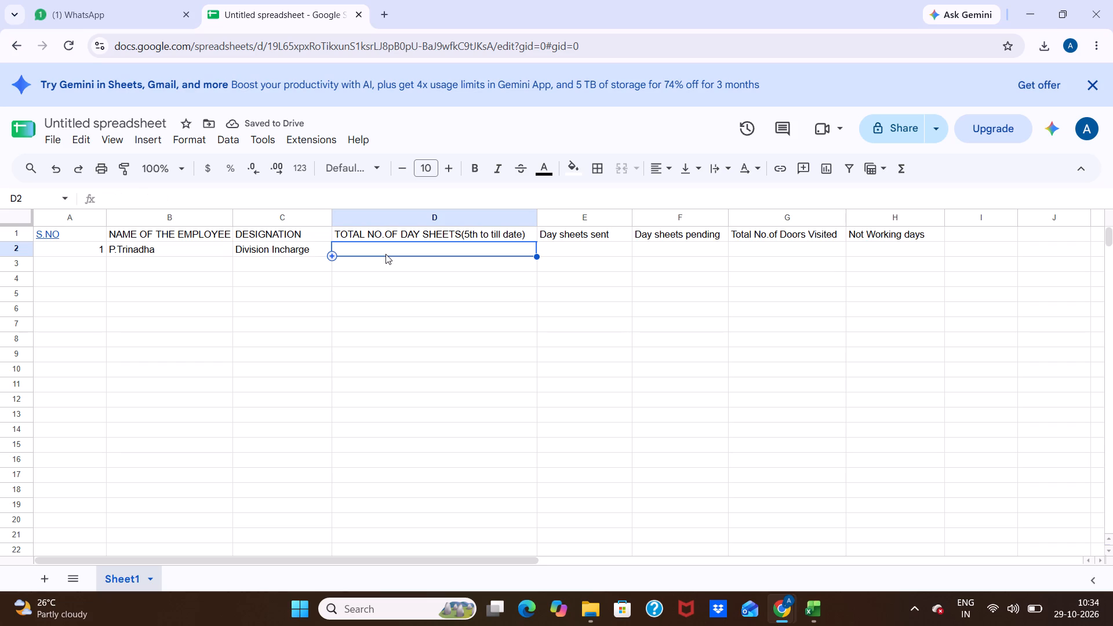
text(18)
key(Right)
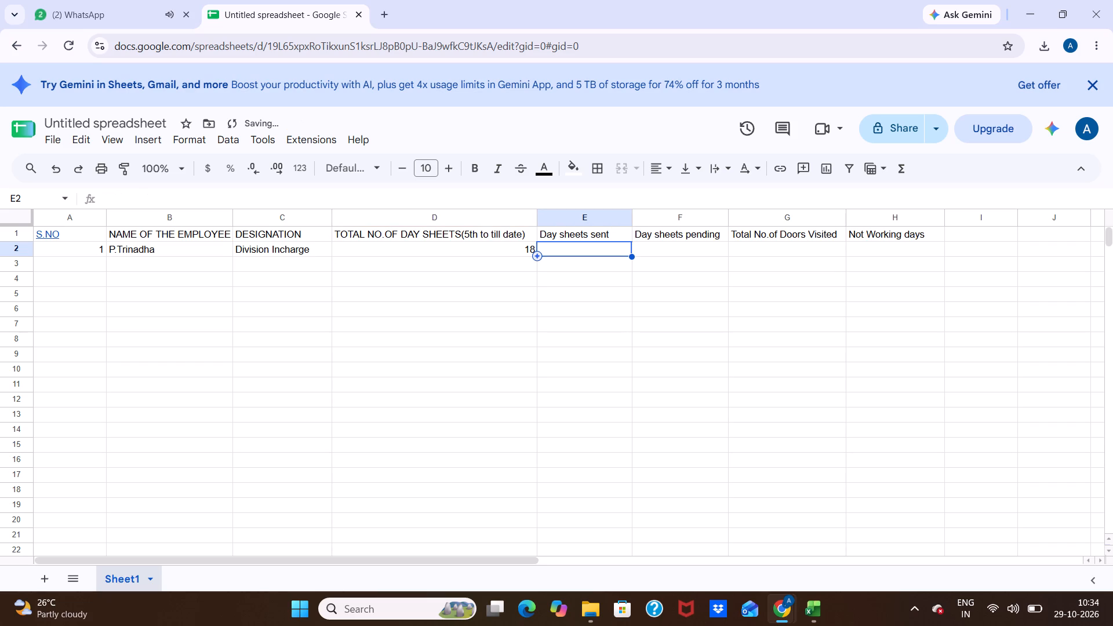
text(18)
key(Right)
key(0)
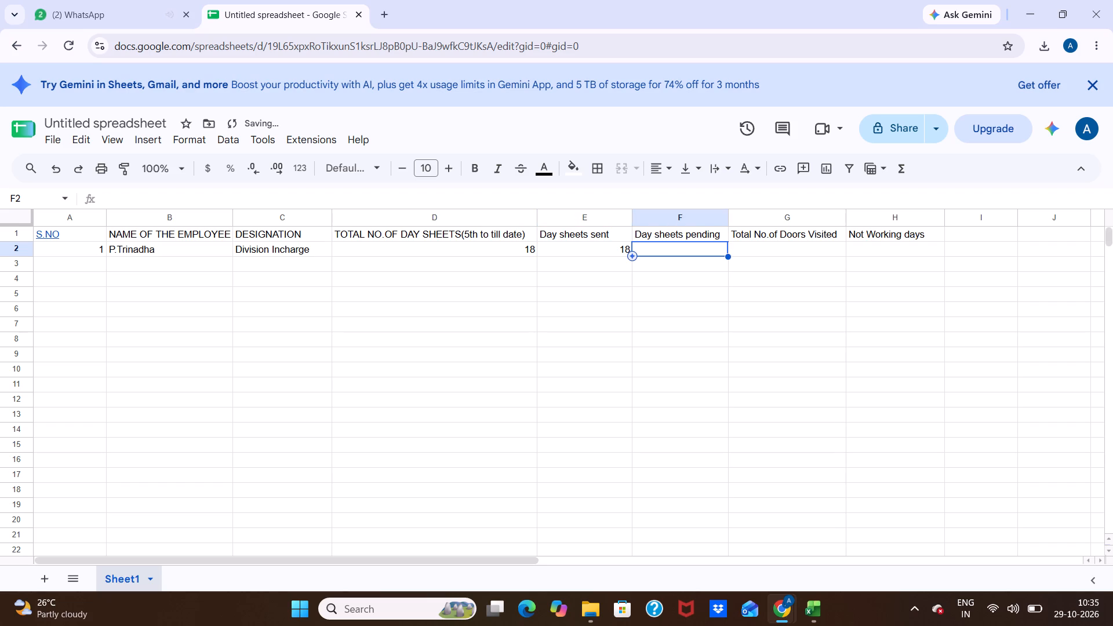
key(Right)
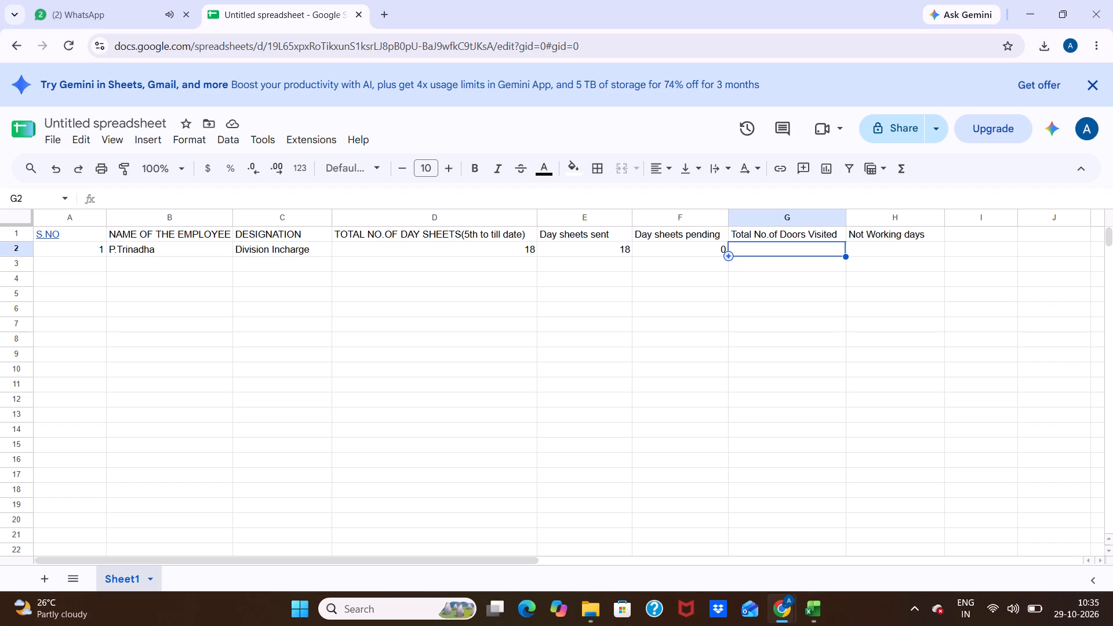
text(140)
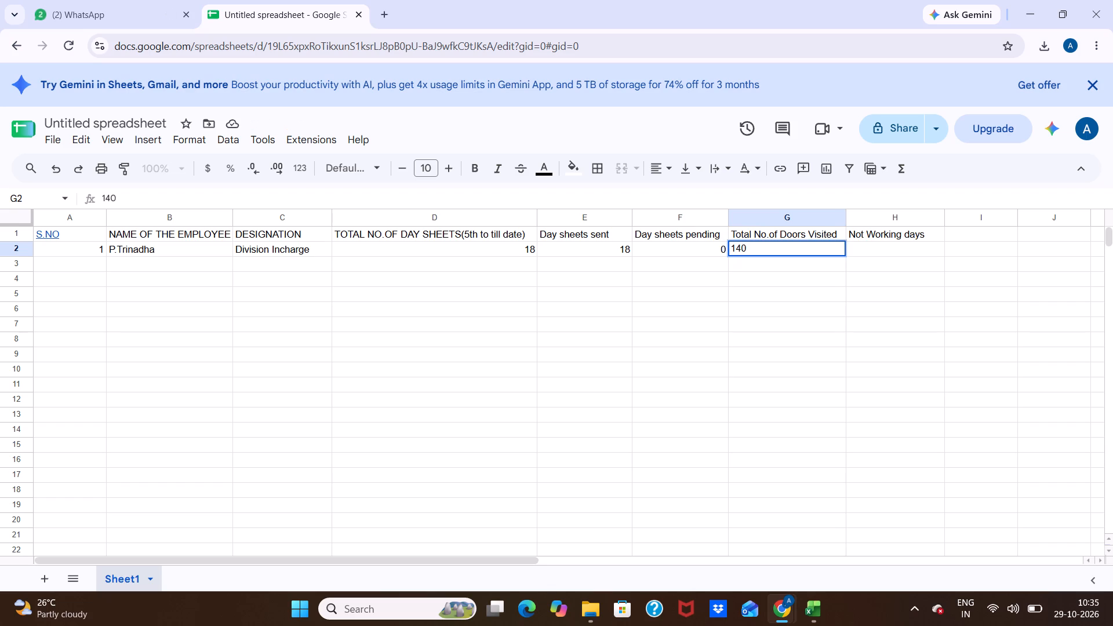
key(Right)
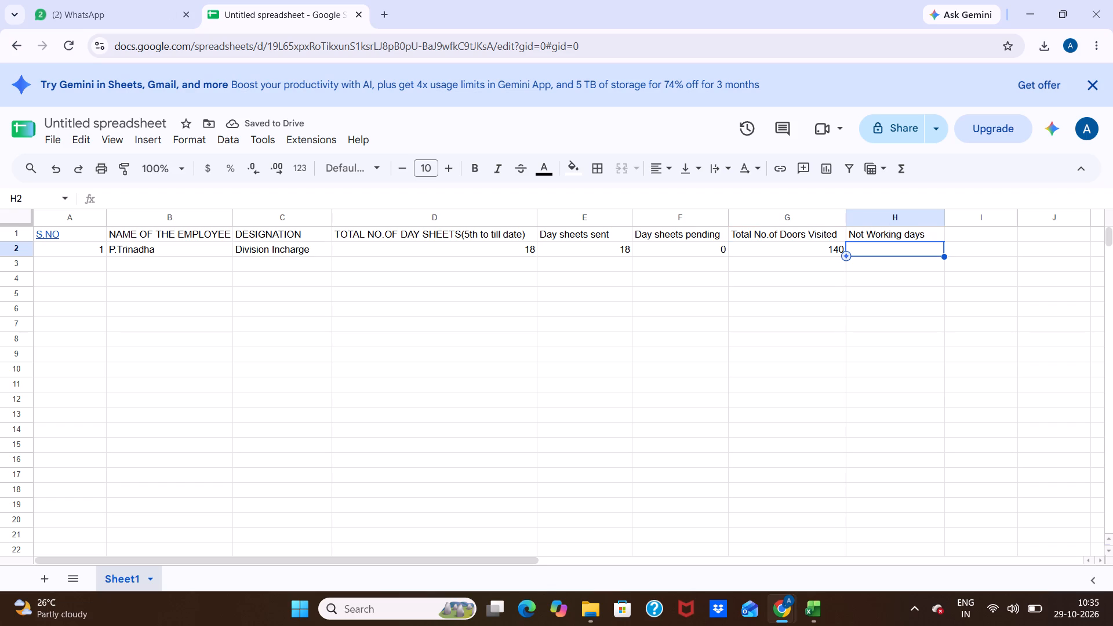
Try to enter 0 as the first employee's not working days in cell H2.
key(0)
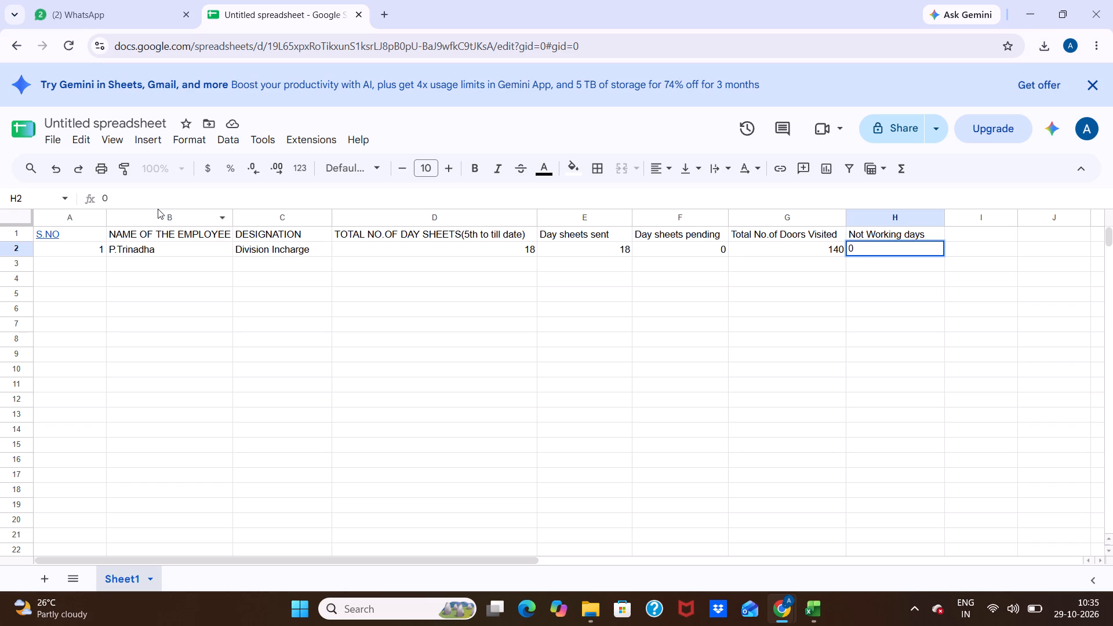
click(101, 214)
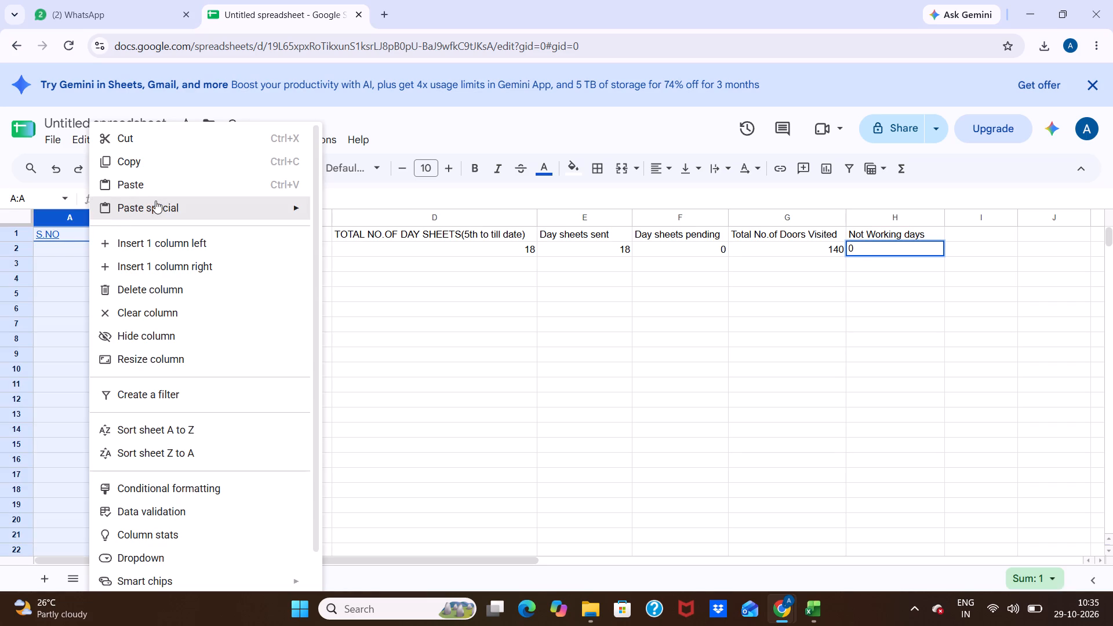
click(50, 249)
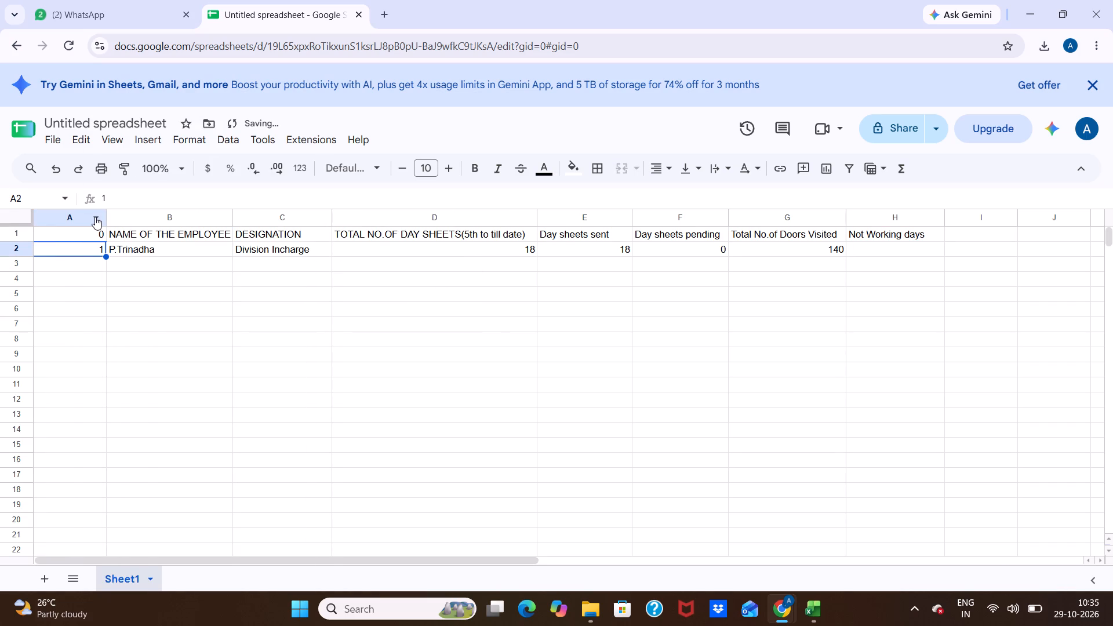
Clear the stray 0 from cell A1 and re-enter the header "S.NO" there.
click(100, 229)
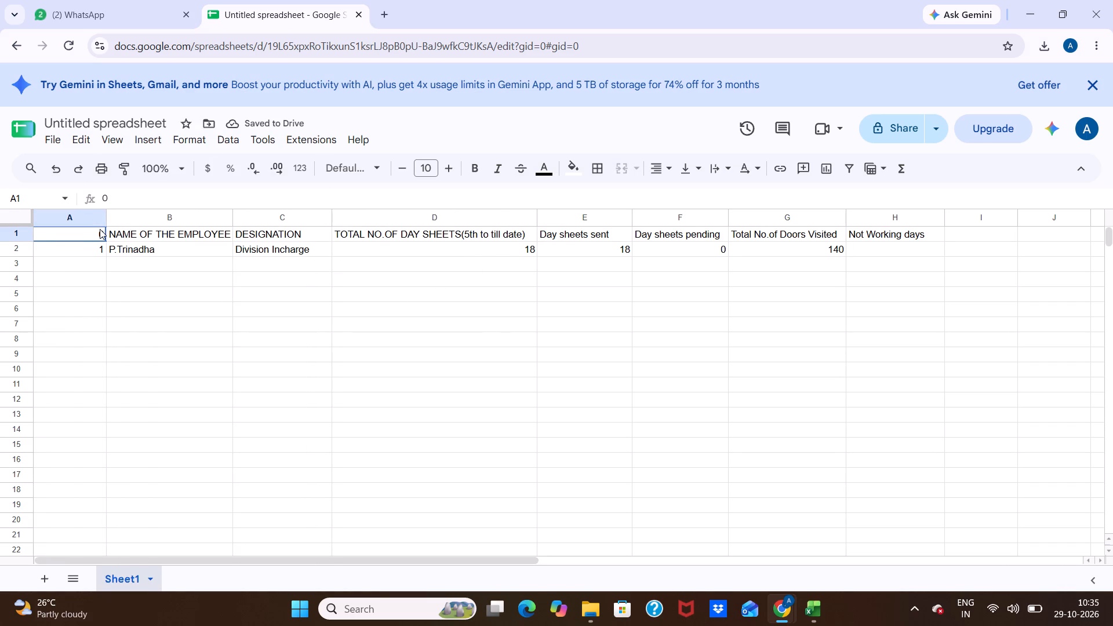
key(BackSpace)
key(s)
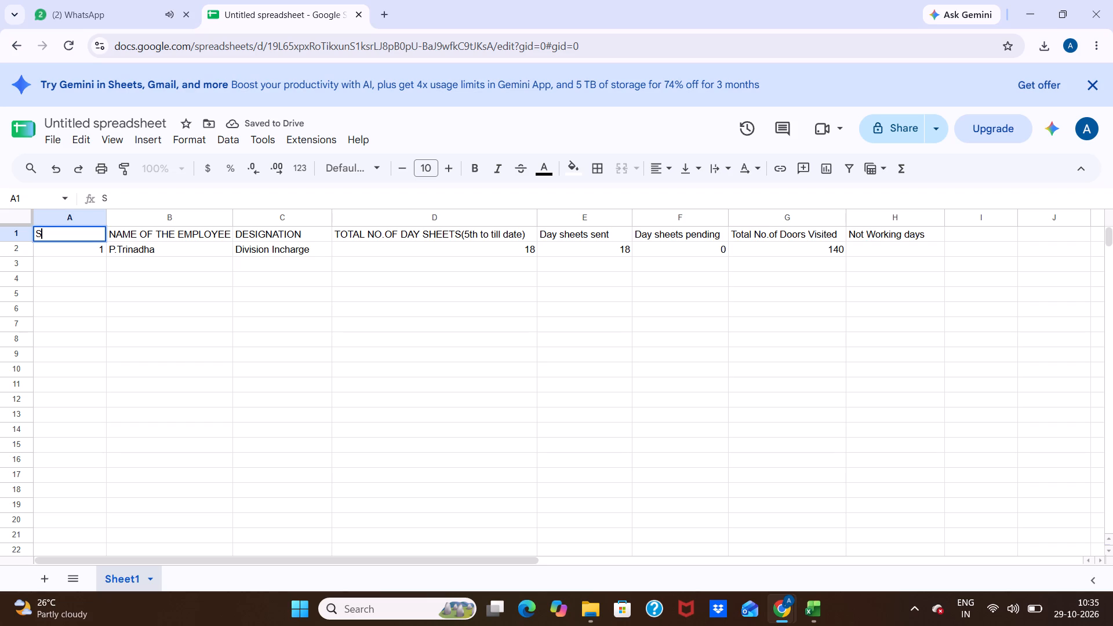
text(.NO)
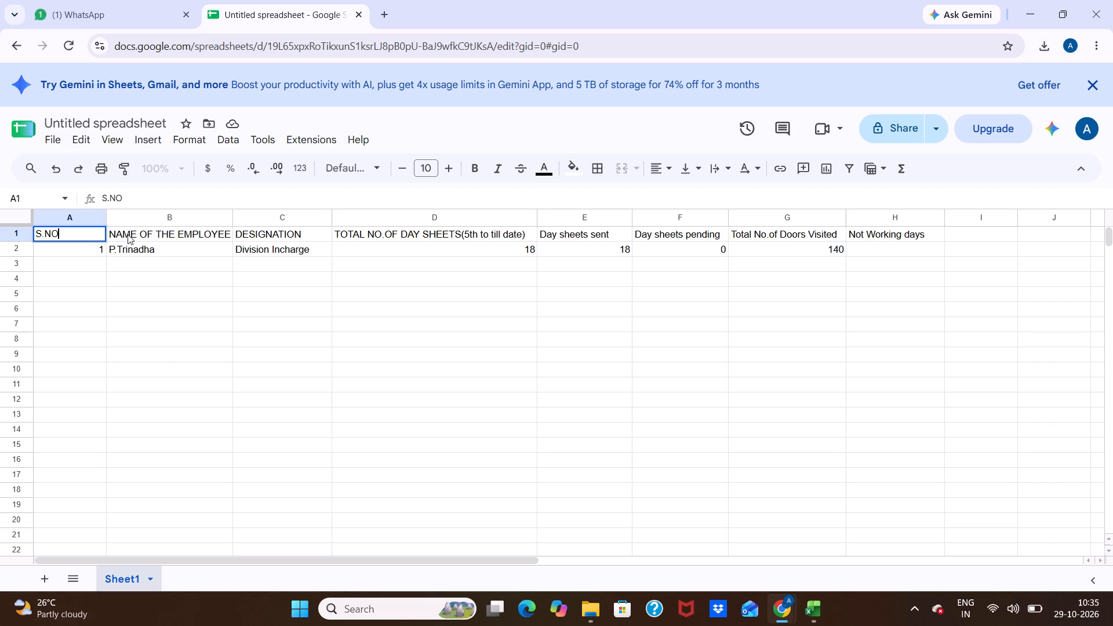
click(128, 234)
Center-align the whole S.NO column A.
click(97, 227)
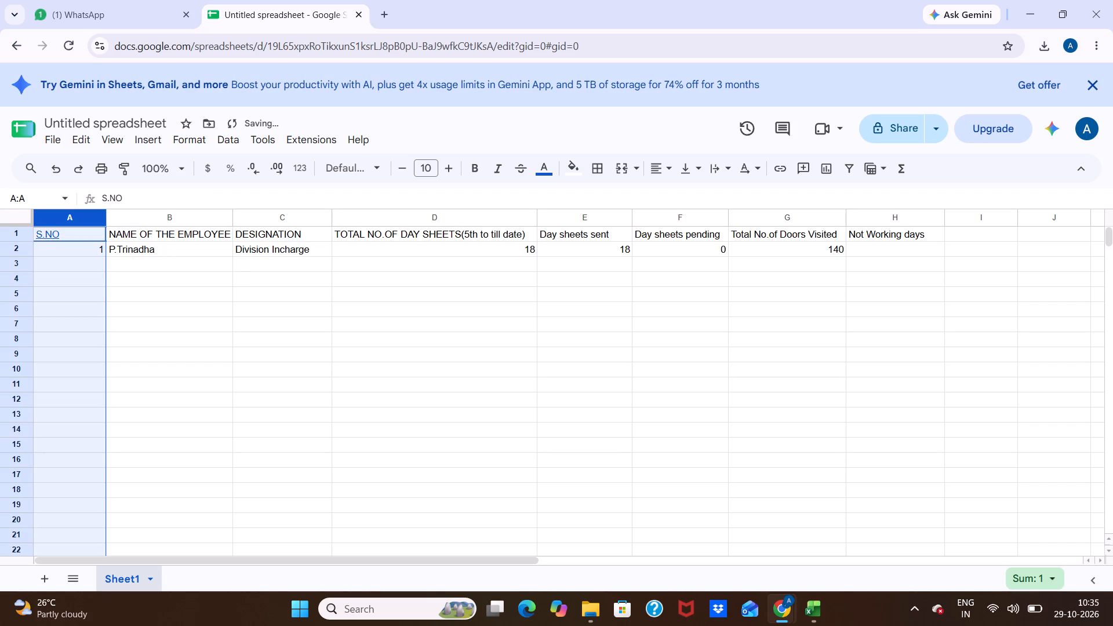
click(663, 170)
click(680, 192)
Center-align the whole NAME OF THE EMPLOYEE and DESIGNATION columns, B and C.
click(216, 209)
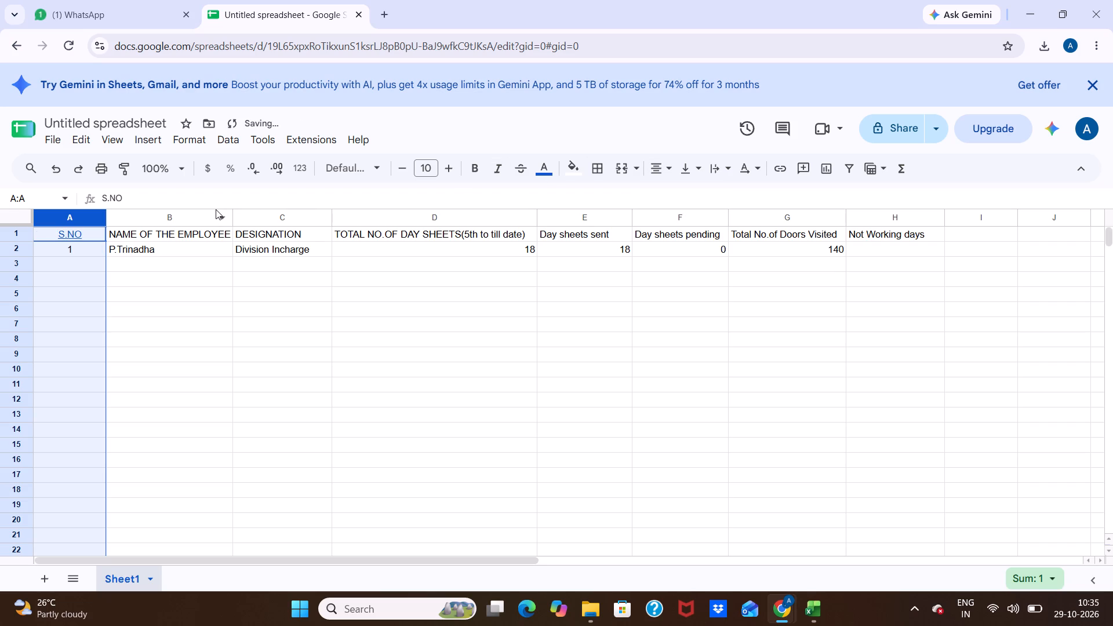
click(206, 210)
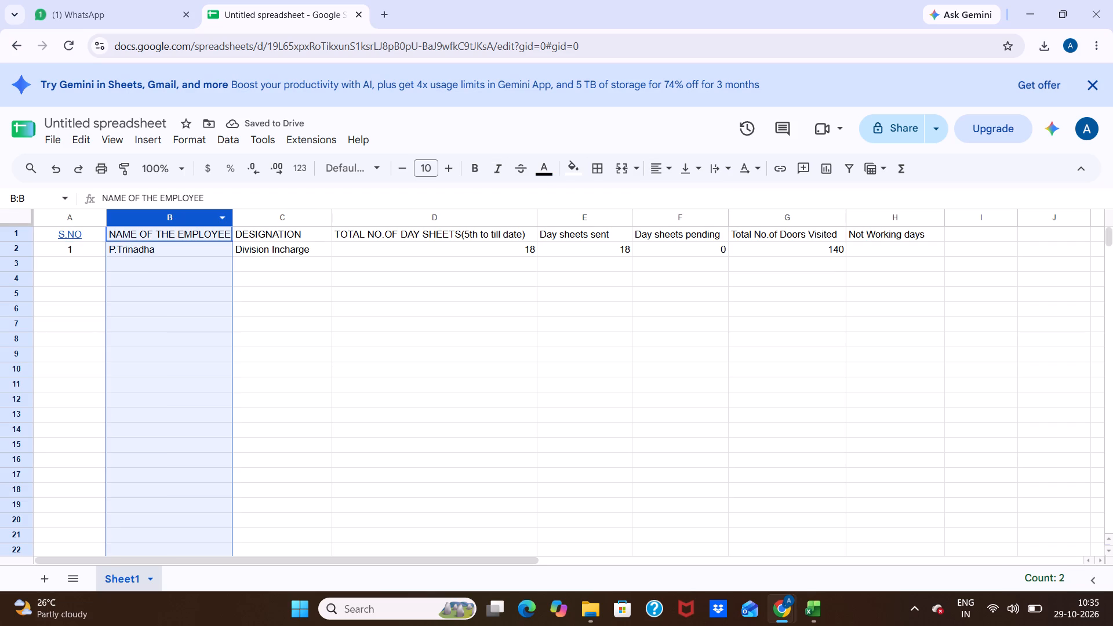
click(665, 177)
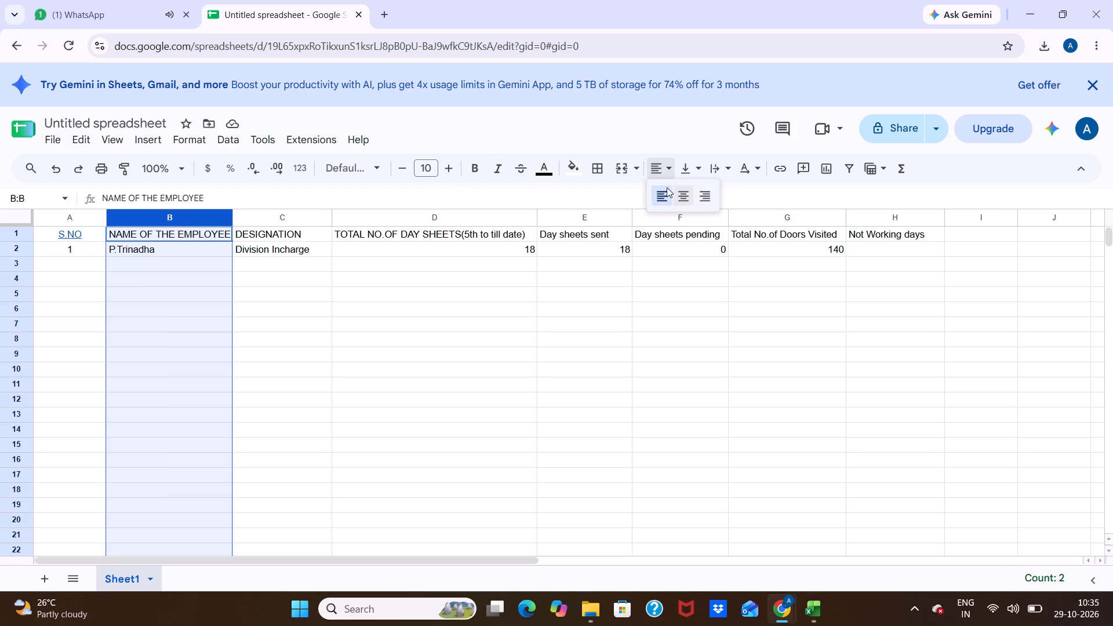
click(675, 199)
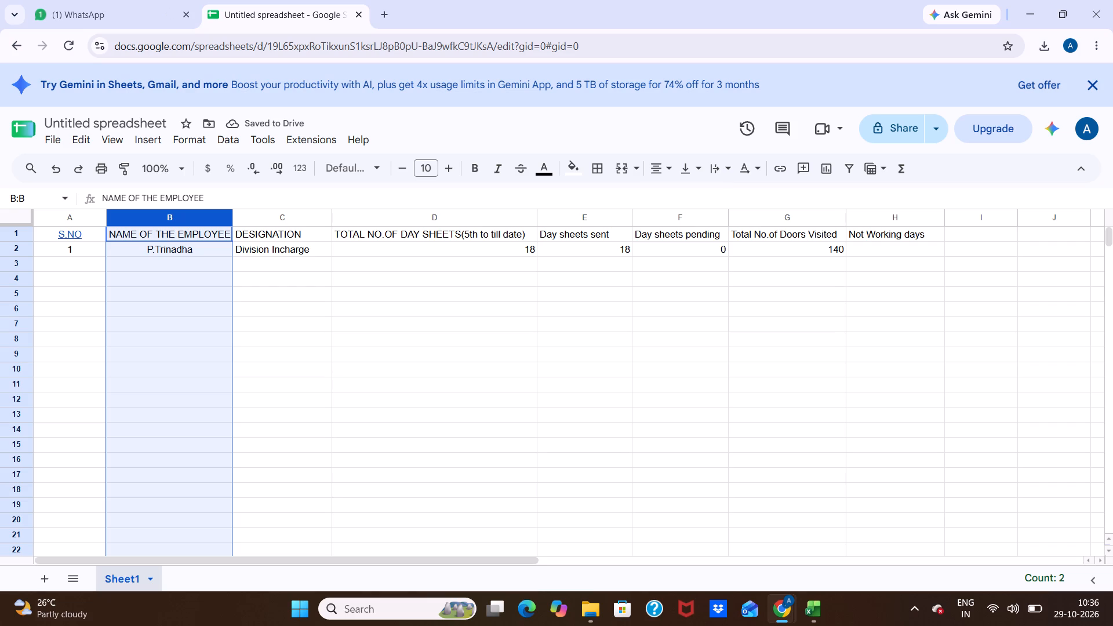
click(307, 218)
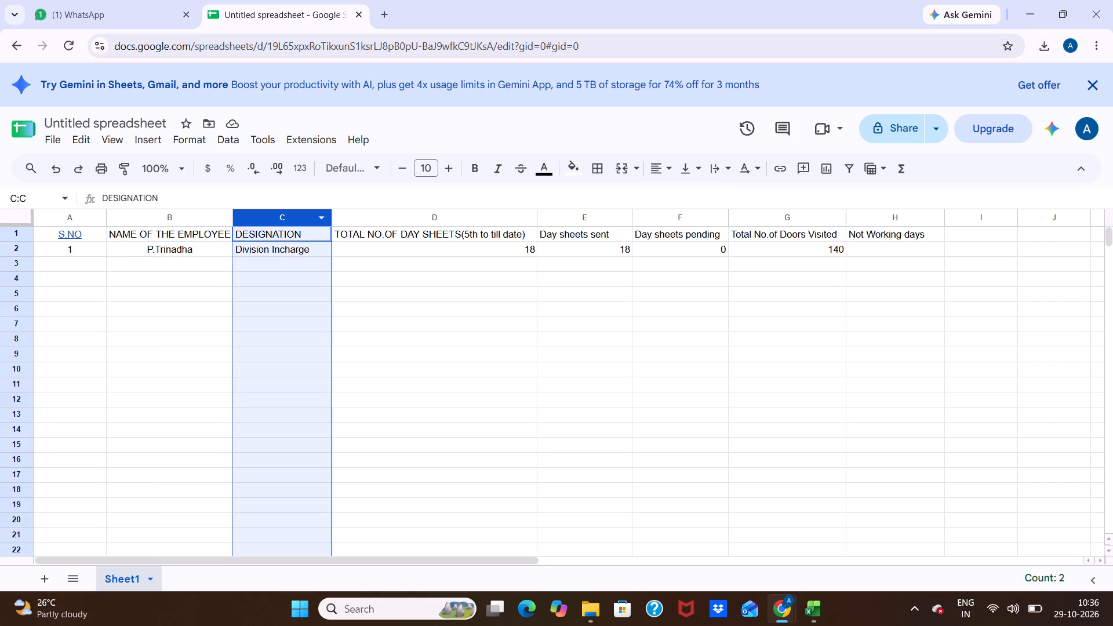
drag(657, 173, 676, 198)
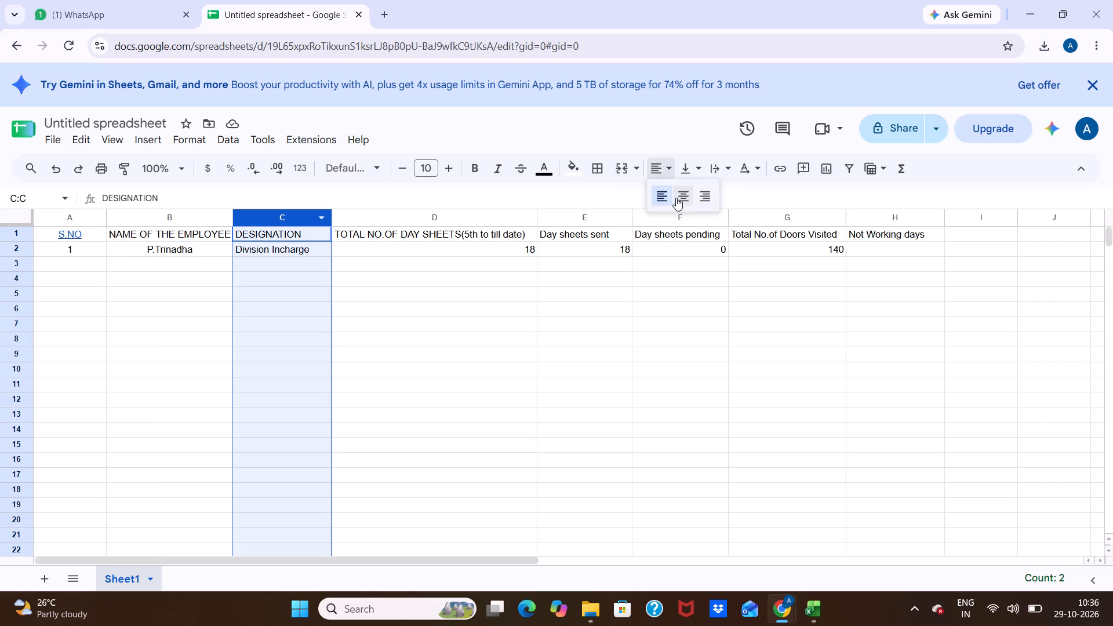
drag(676, 198, 684, 198)
click(684, 198)
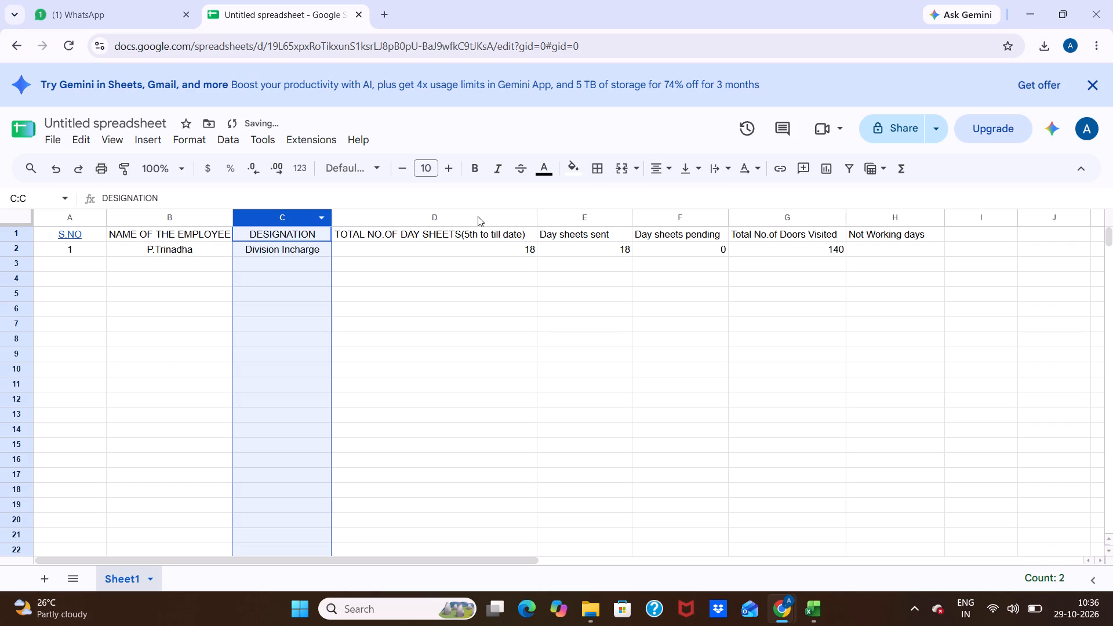
Center-align the whole total day sheets column D and the Day sheets sent column E.
click(478, 216)
click(660, 161)
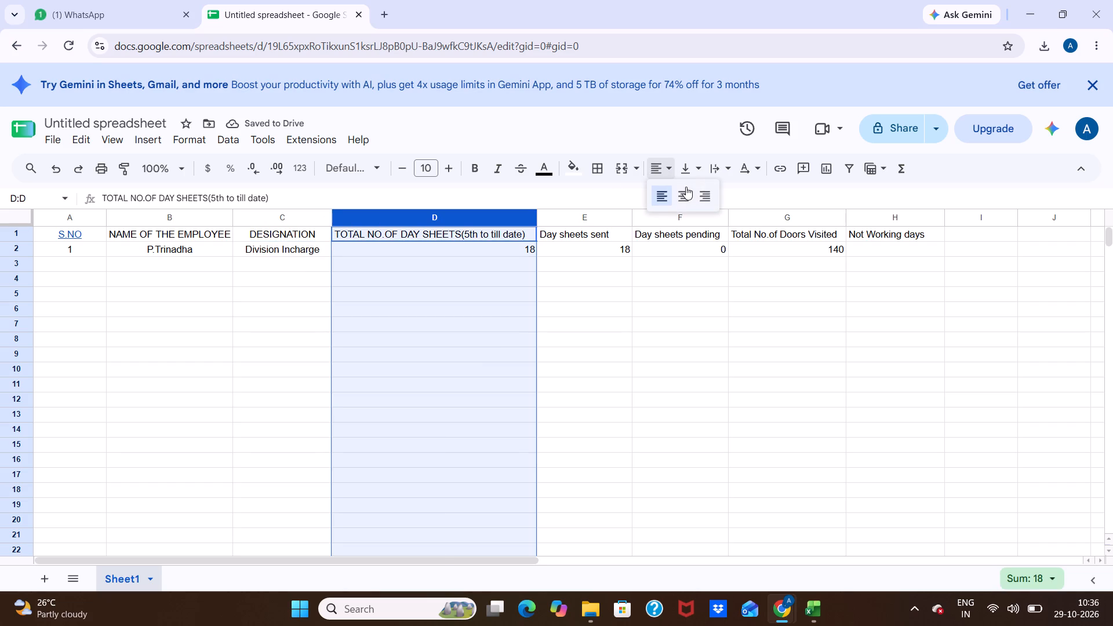
click(686, 187)
click(608, 219)
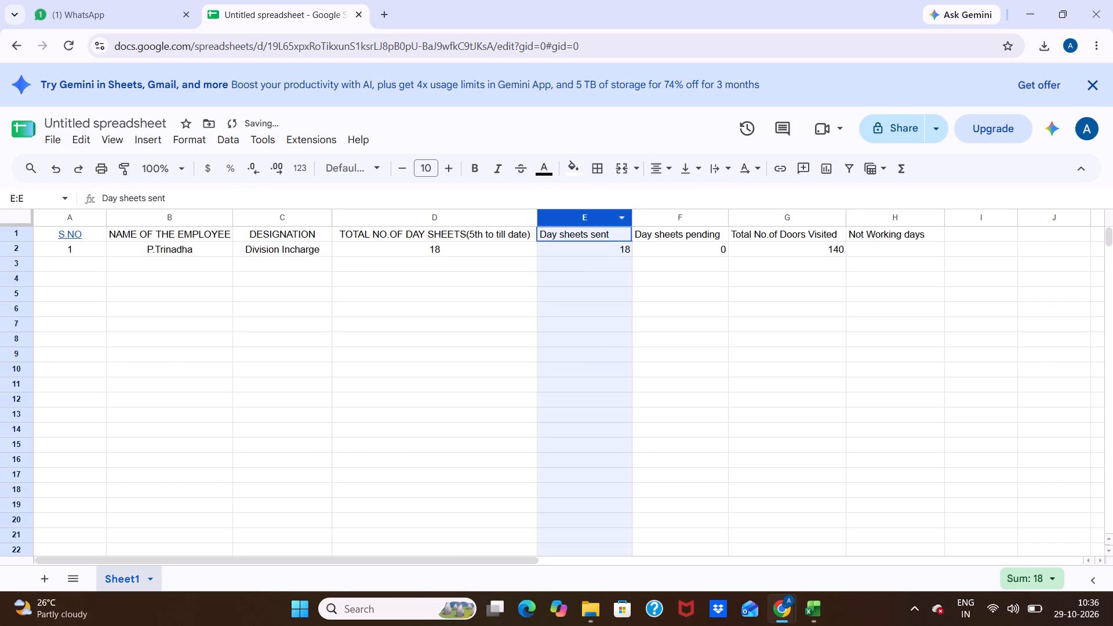
click(657, 181)
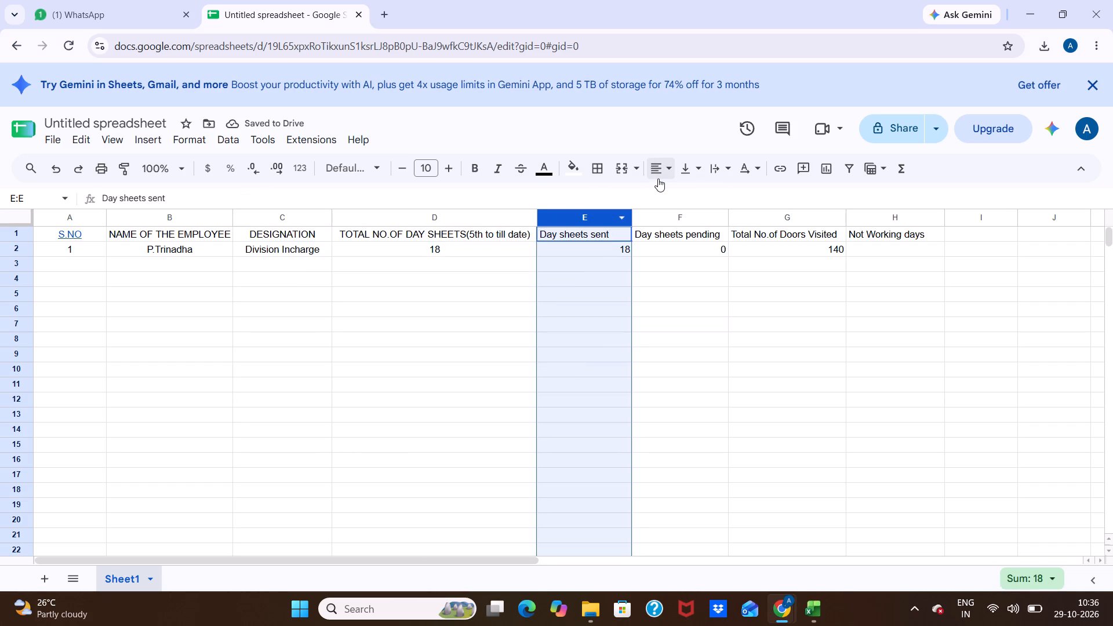
click(659, 175)
click(677, 195)
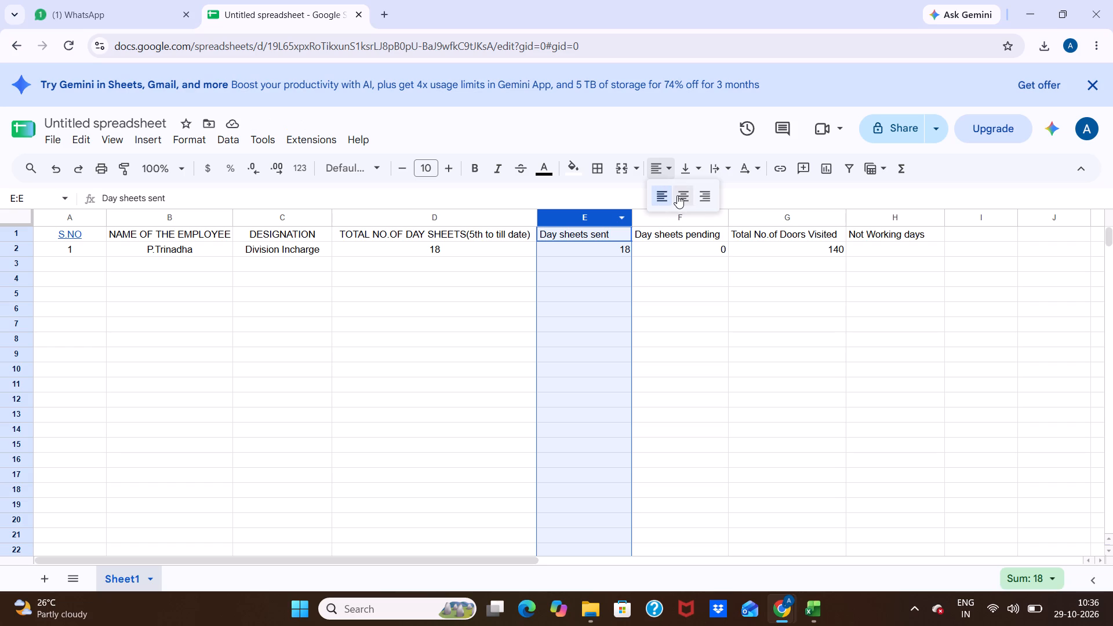
Center-align the whole Day sheets pending, Total No.of Doors Visited and Not Working days columns, F to H.
click(708, 211)
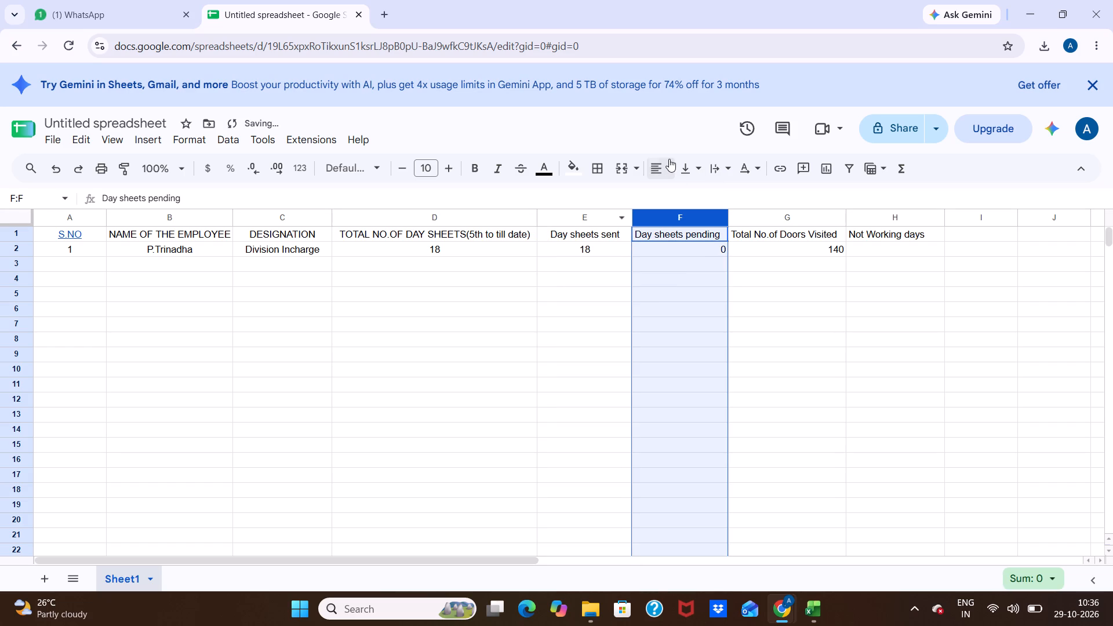
click(669, 158)
click(683, 198)
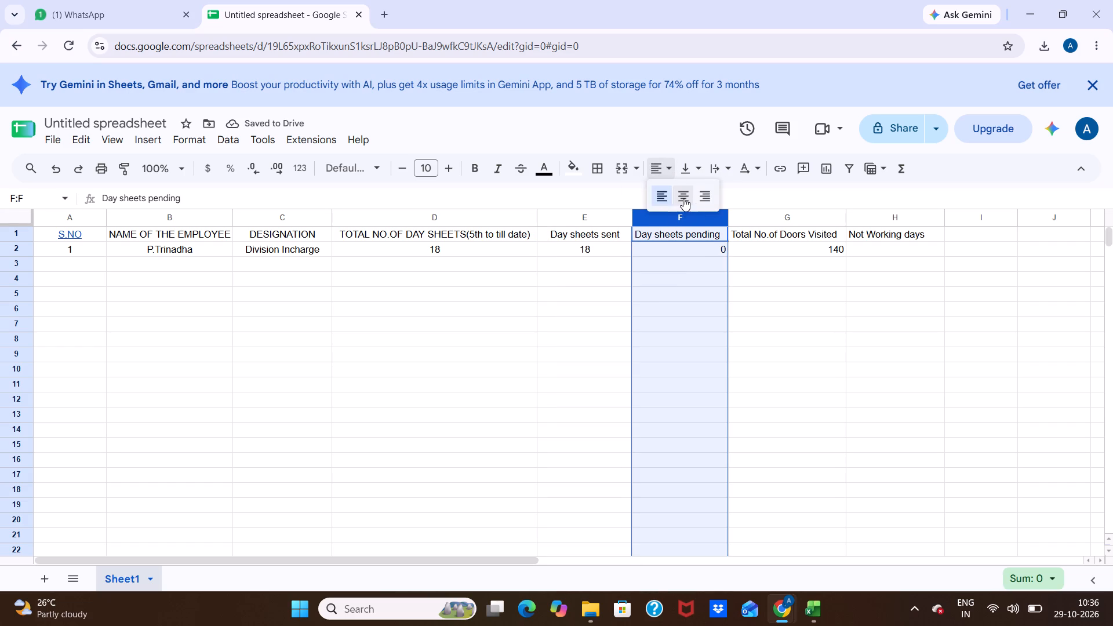
click(813, 209)
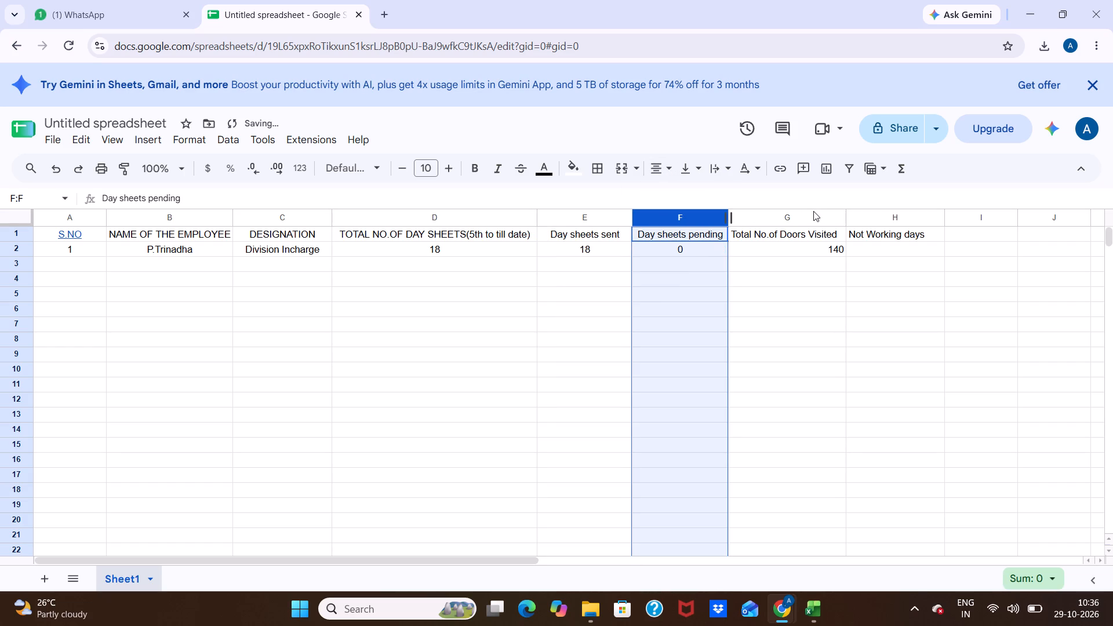
click(813, 211)
click(668, 163)
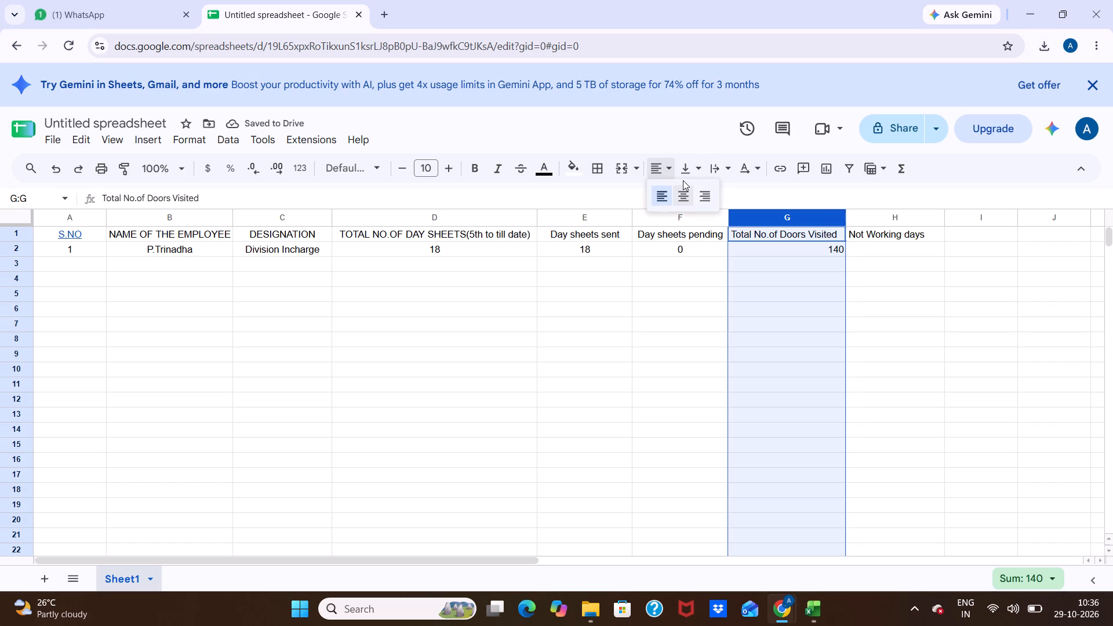
click(683, 191)
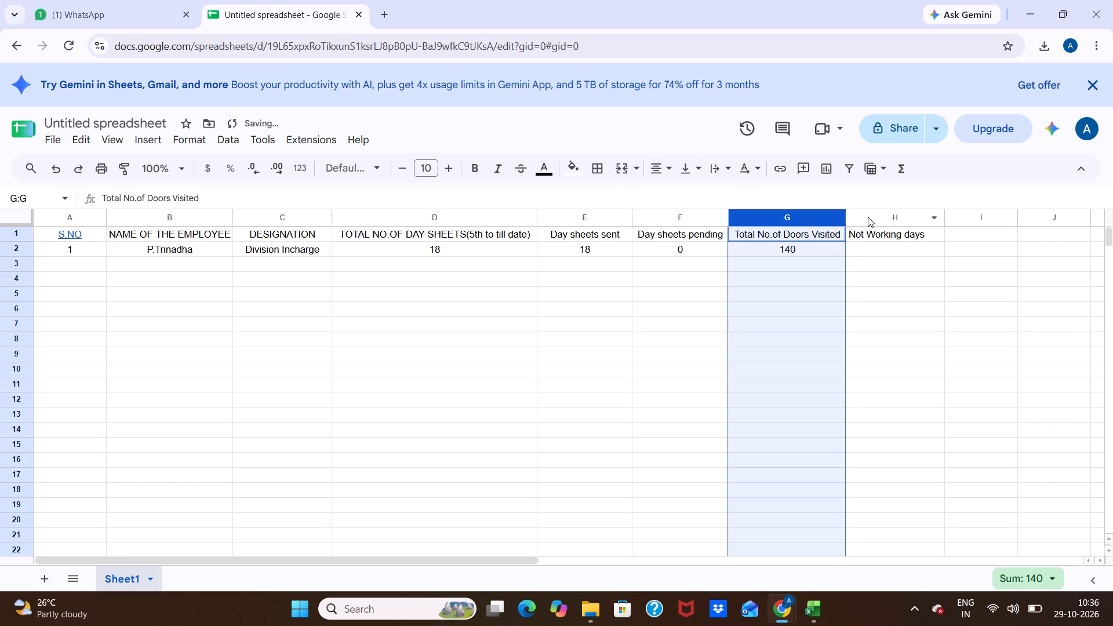
click(868, 217)
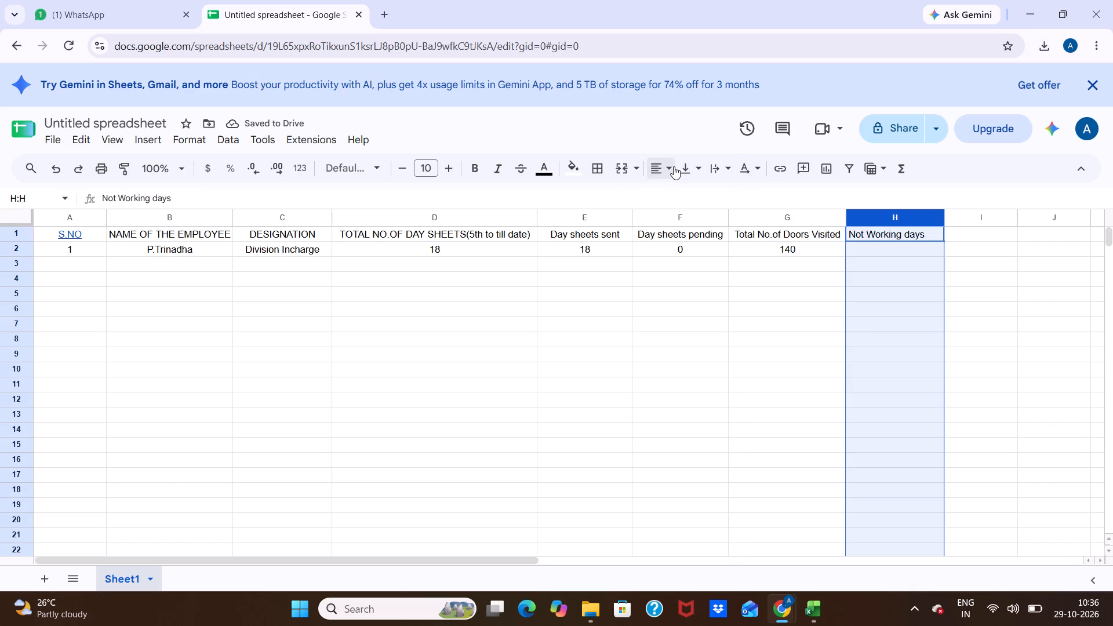
click(673, 166)
click(683, 187)
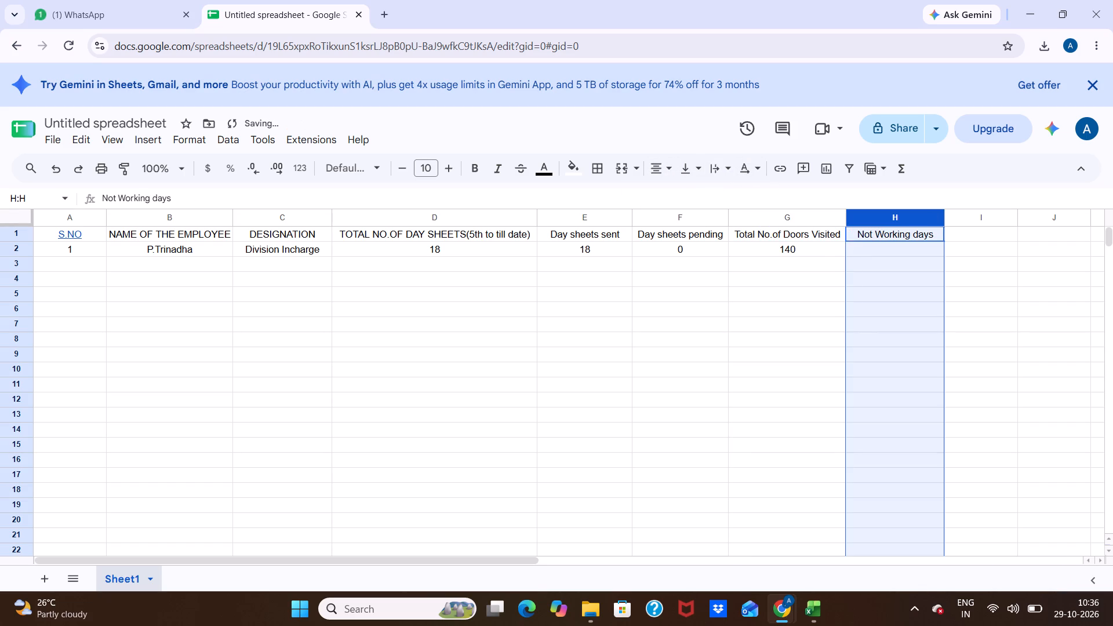
Enter 0 as the first employee's not working days in cell H2.
click(864, 246)
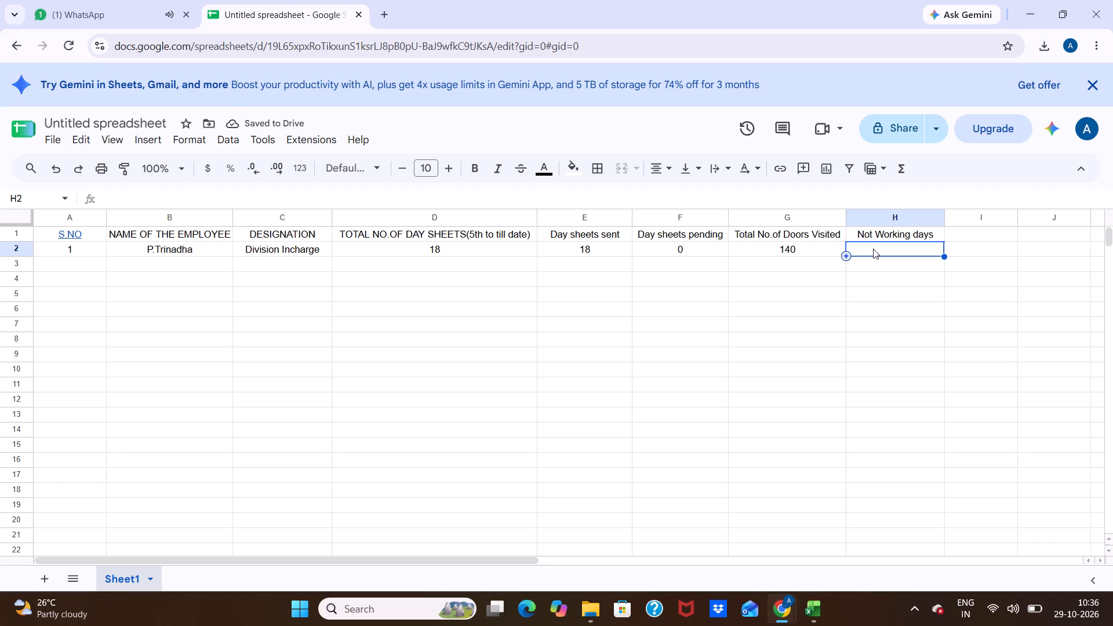
key(0)
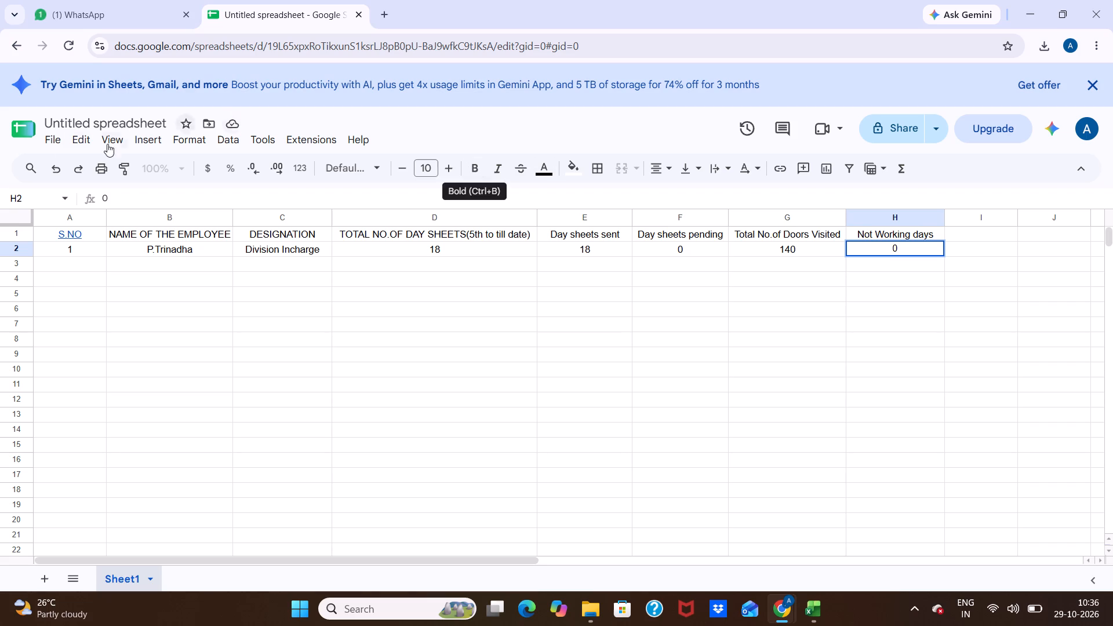
Download the spreadsheet as a Microsoft Excel (.xlsx) file.
click(55, 136)
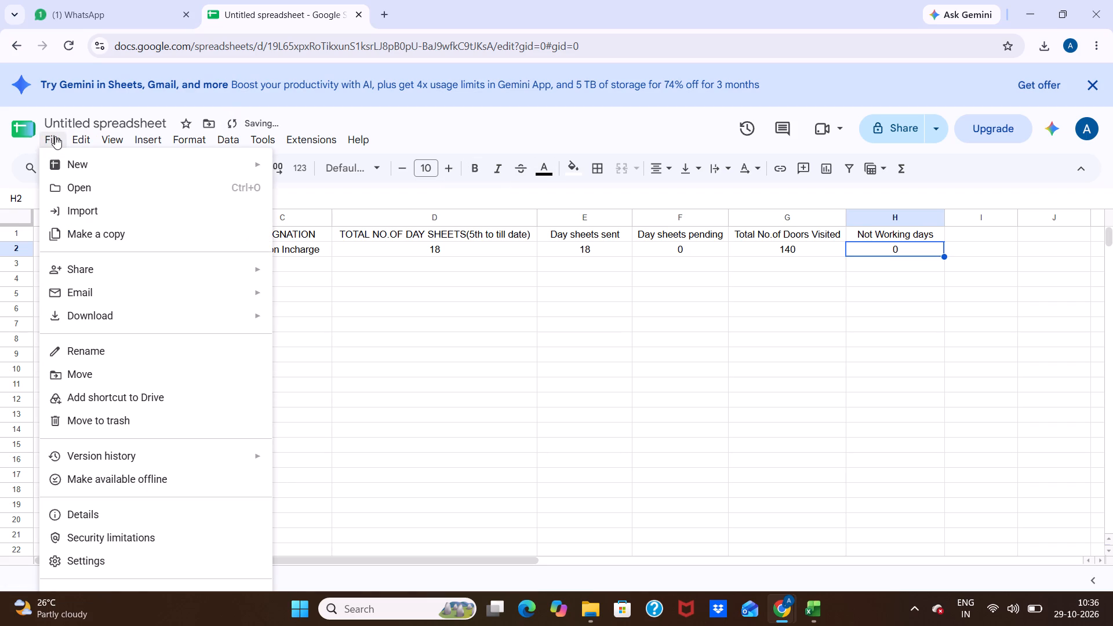
click(89, 315)
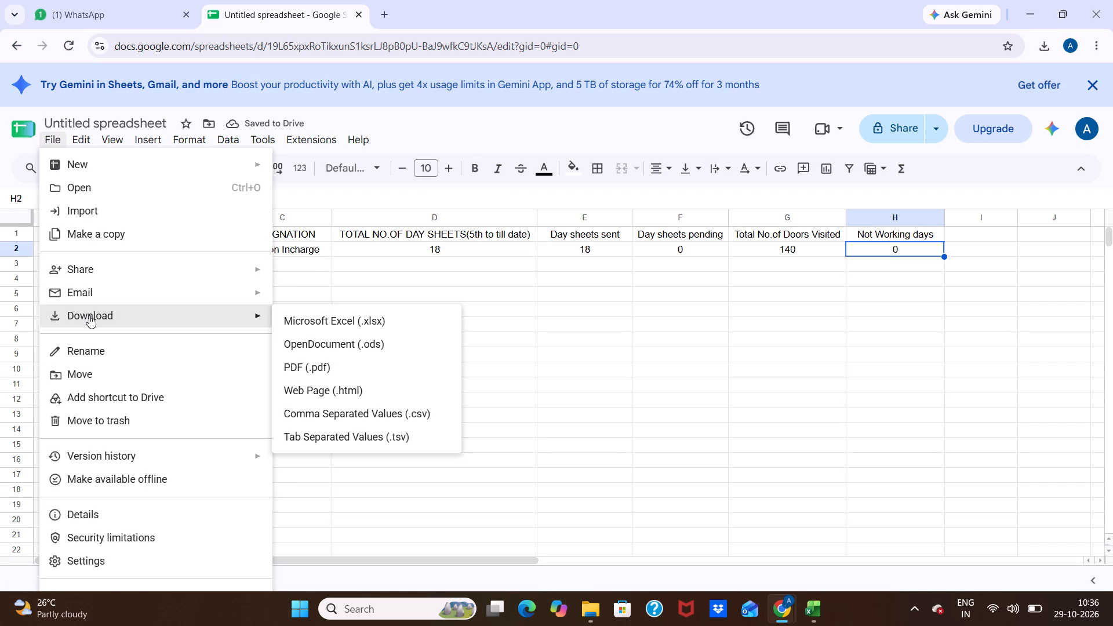
click(302, 322)
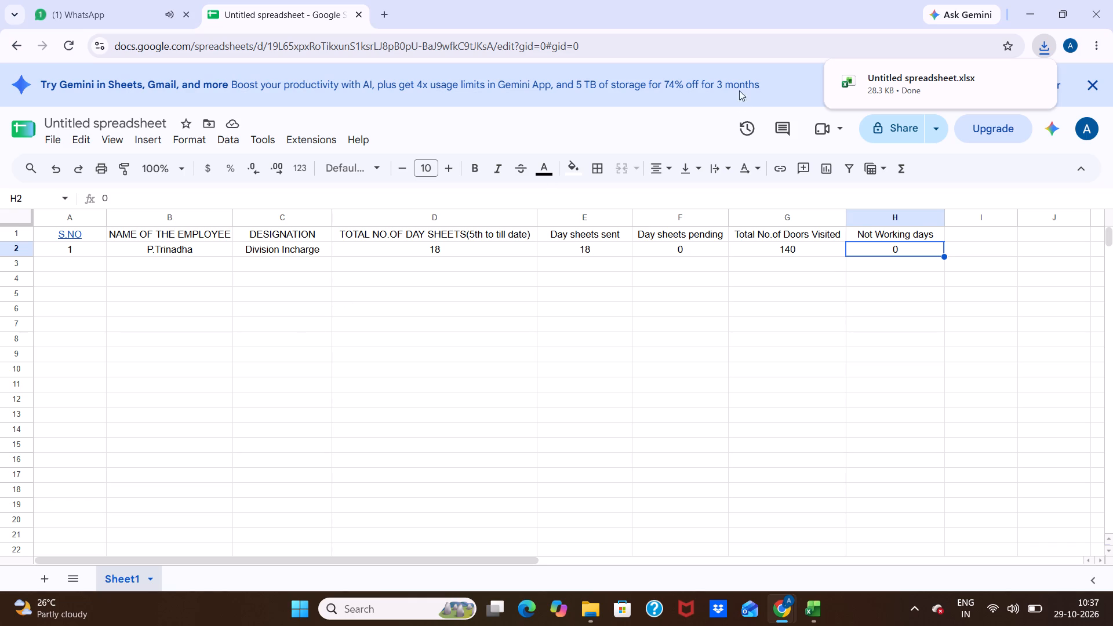
Open the downloaded Untitled spreadsheet.xlsx in Excel and view the day-sheet table.
double_click(980, 88)
drag(1014, 78, 987, 78)
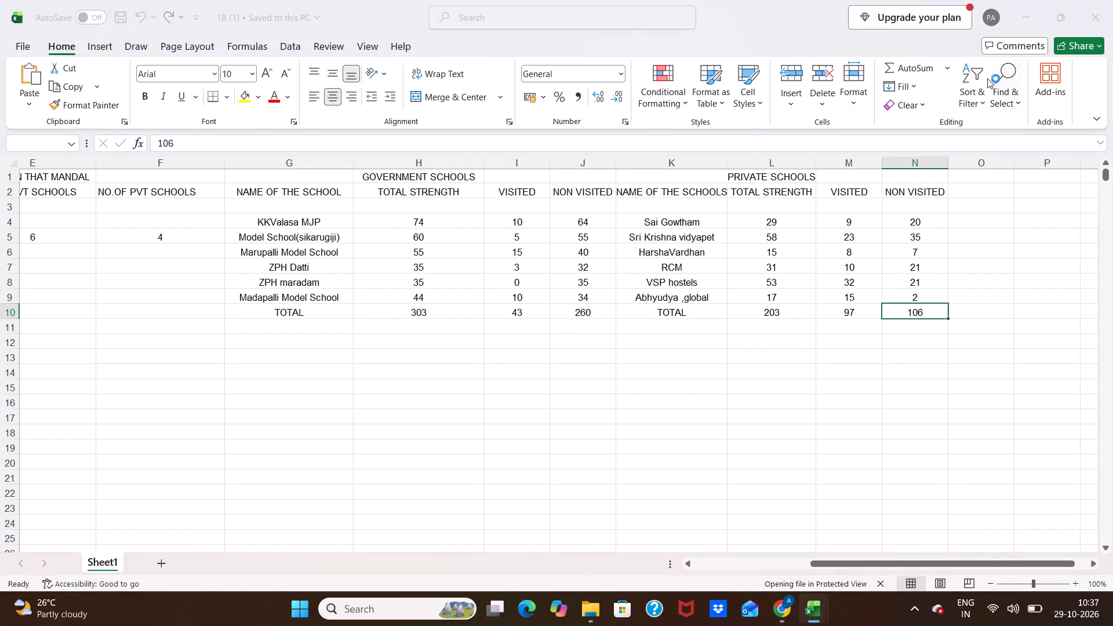
drag(987, 78, 560, 195)
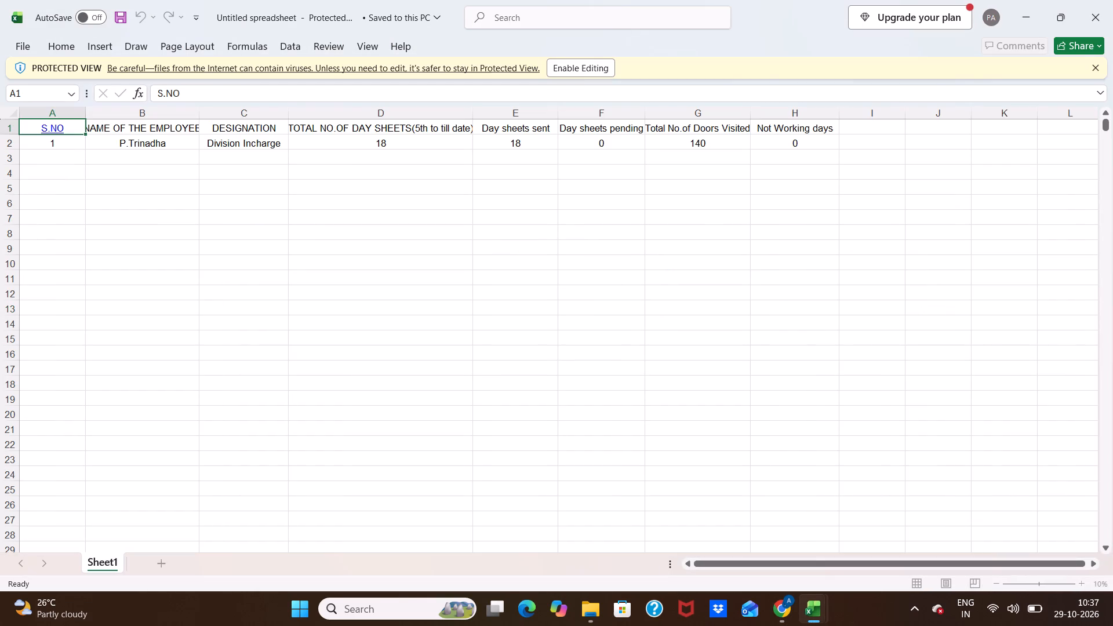
drag(560, 195, 607, 338)
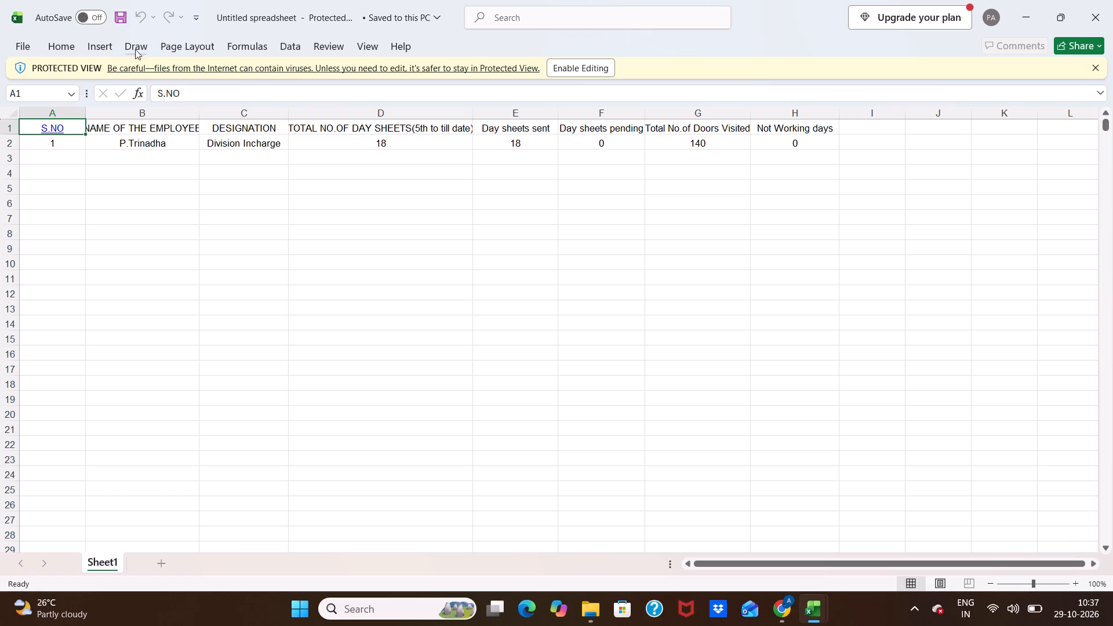
Close the downloaded Untitled spreadsheet workbook with the employee day-sheet table.
click(1087, 22)
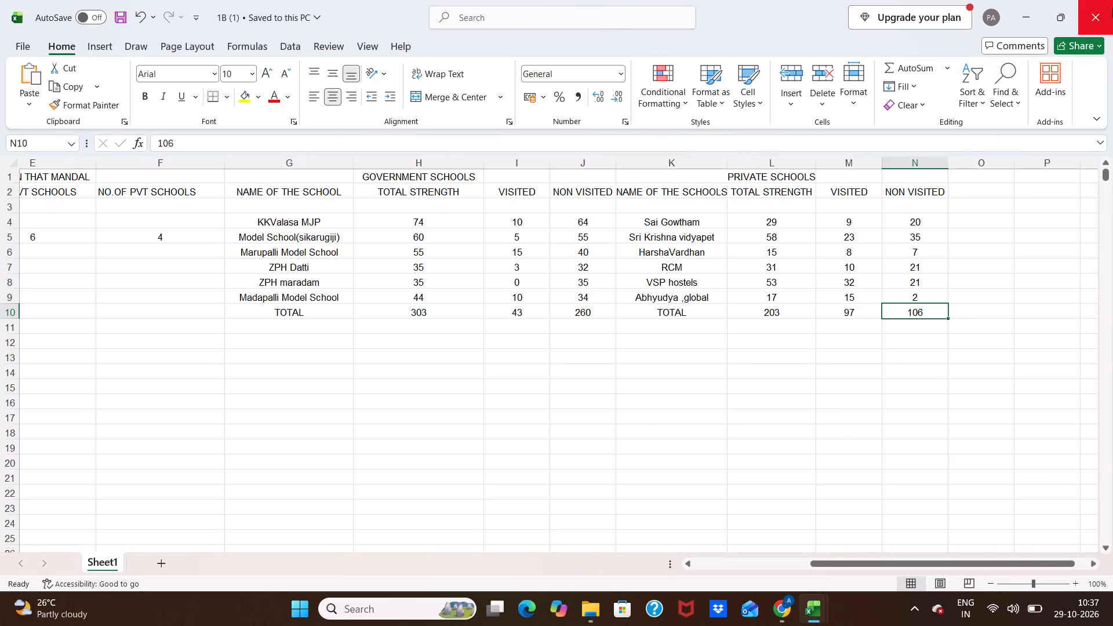
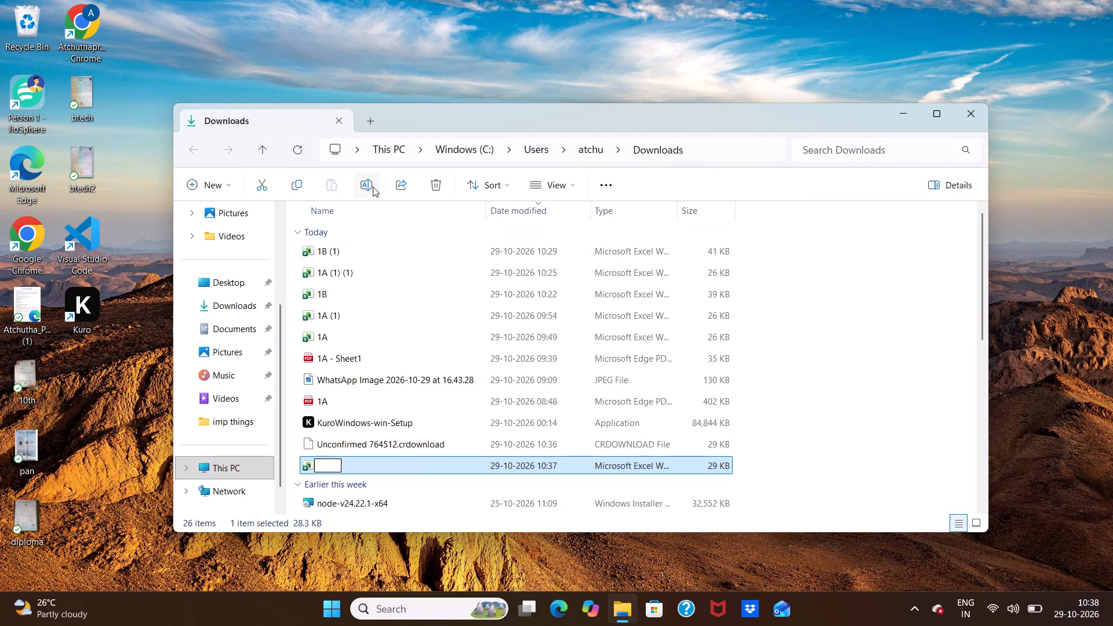
Rename the downloaded day-sheet workbook in the Downloads folder as 1C and close the folder window.
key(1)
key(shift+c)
key(BackSpace)
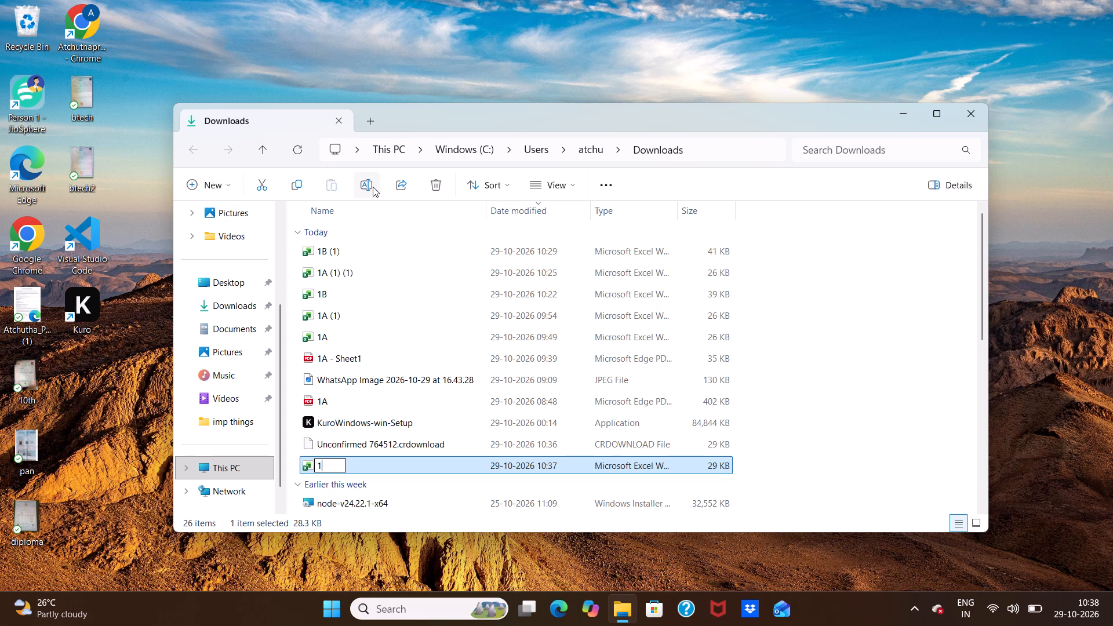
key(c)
key(Return)
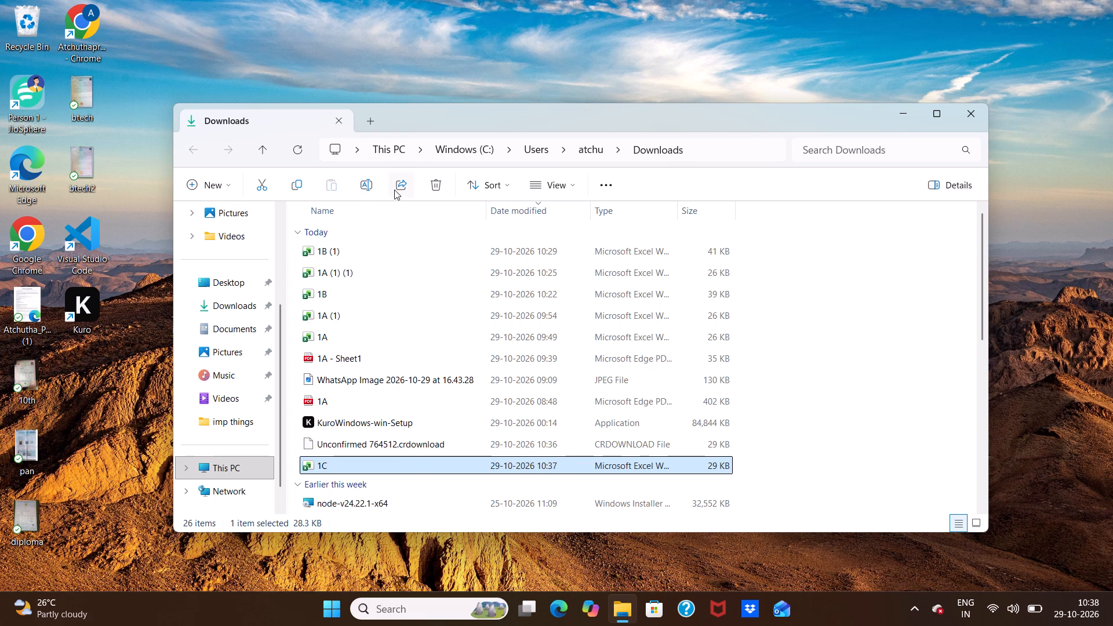
click(961, 110)
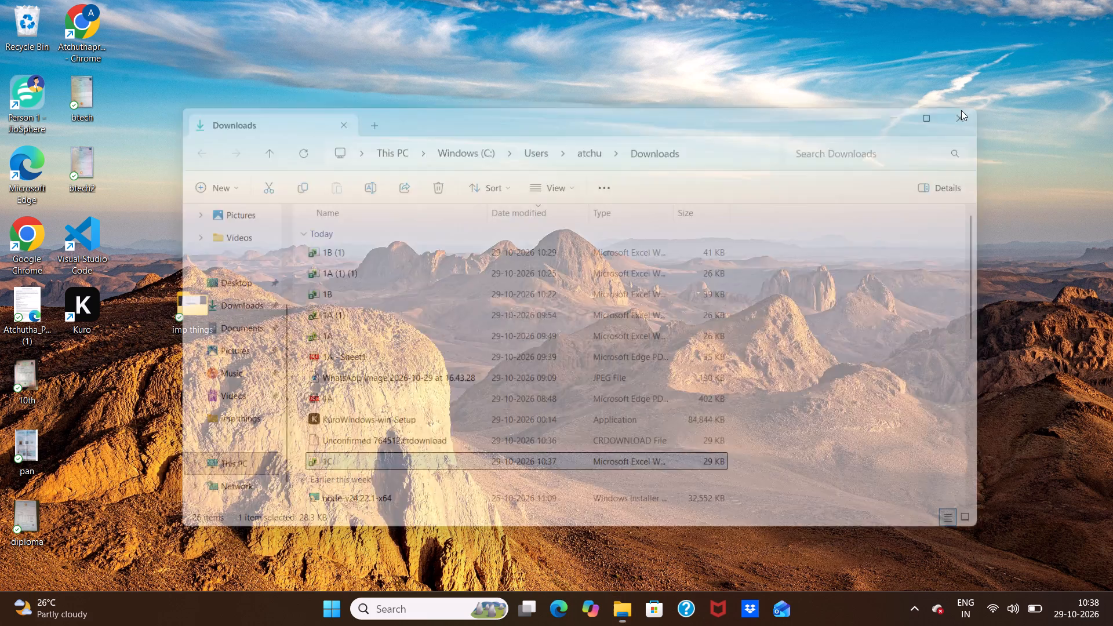
Switch to Chrome and search Google for whatsapp web.
click(78, 38)
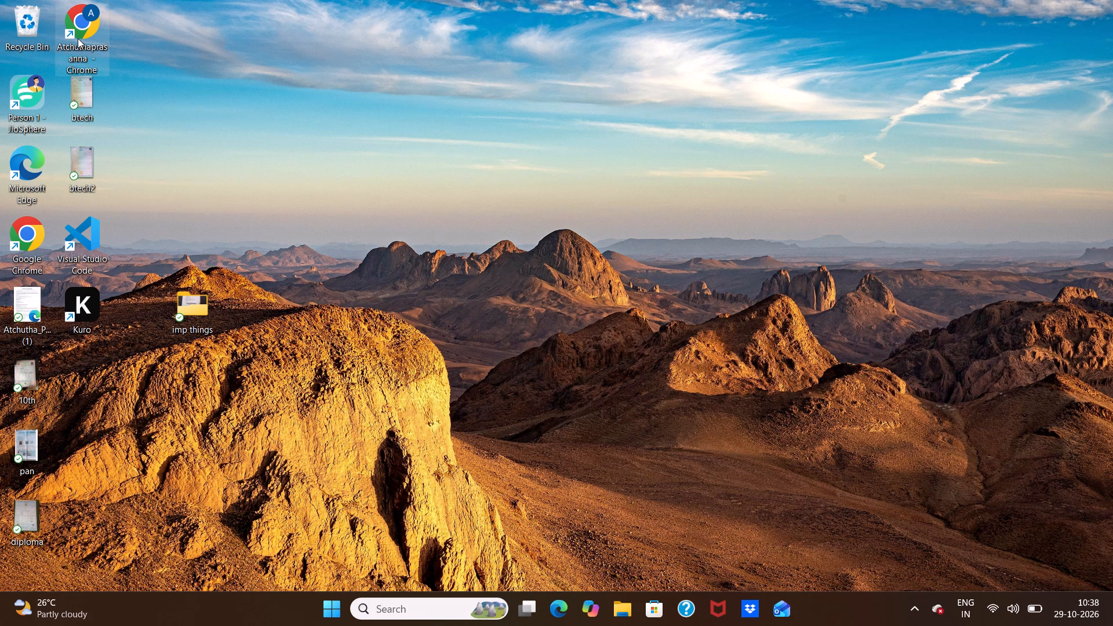
double_click(78, 38)
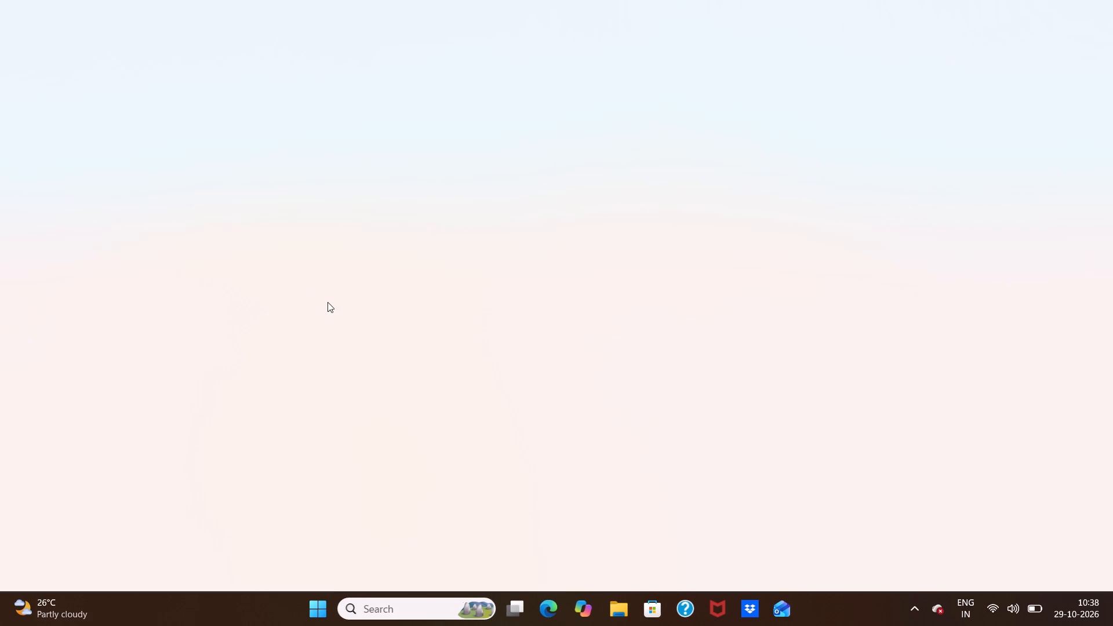
click(337, 306)
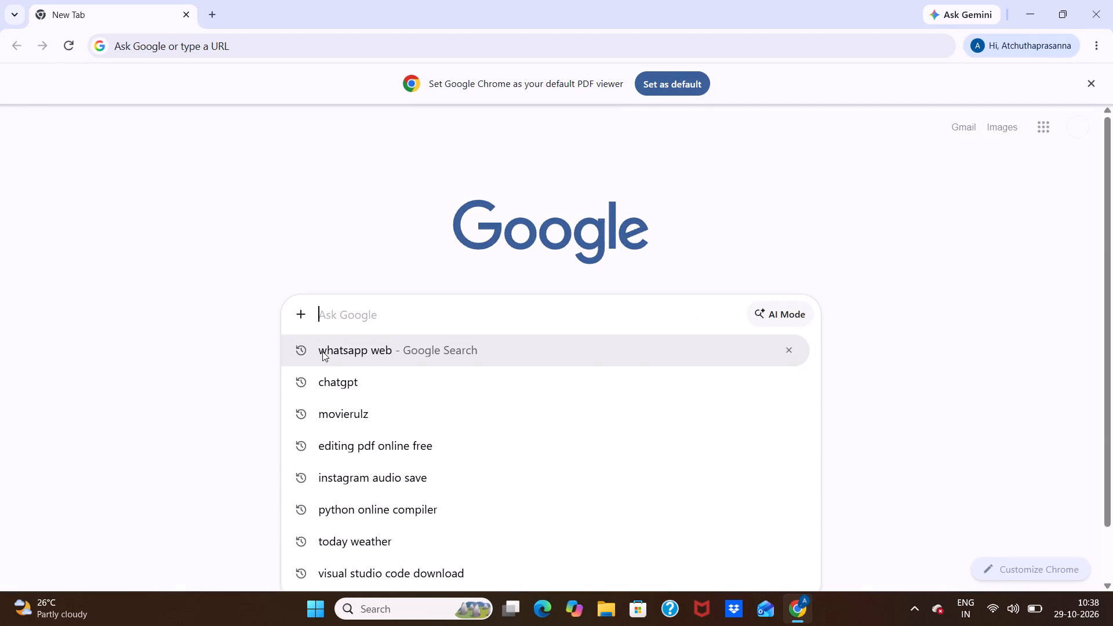
click(322, 352)
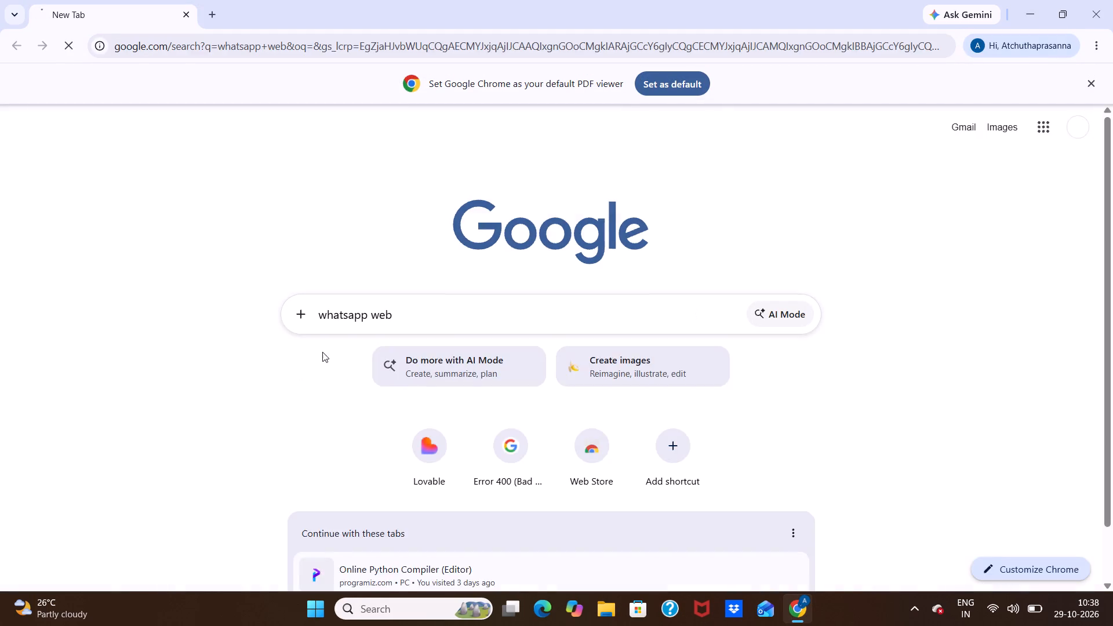